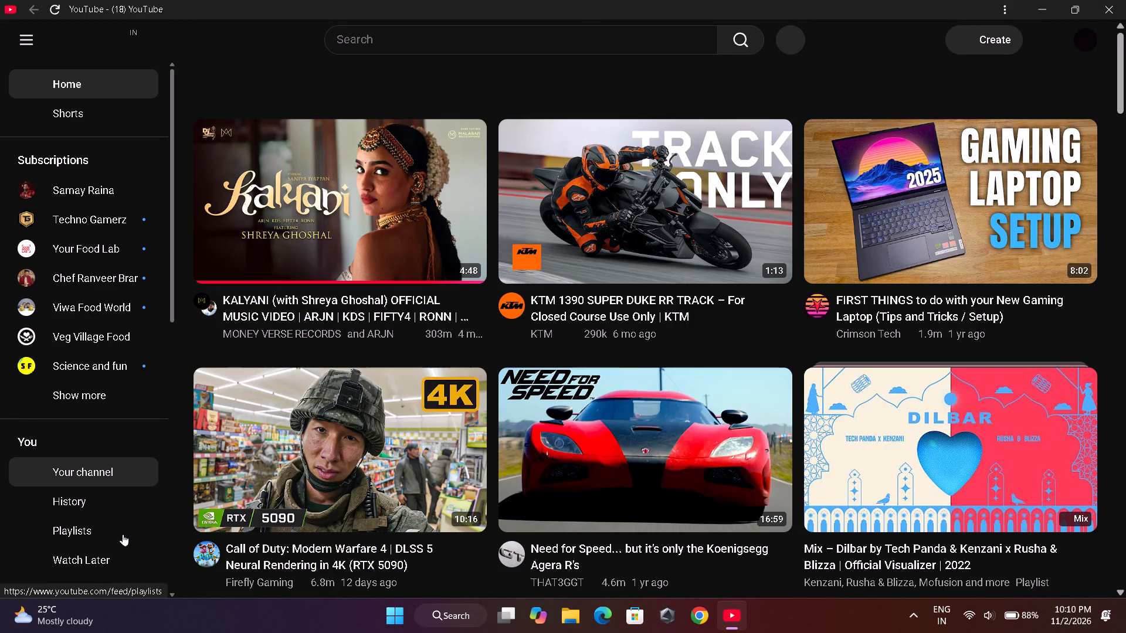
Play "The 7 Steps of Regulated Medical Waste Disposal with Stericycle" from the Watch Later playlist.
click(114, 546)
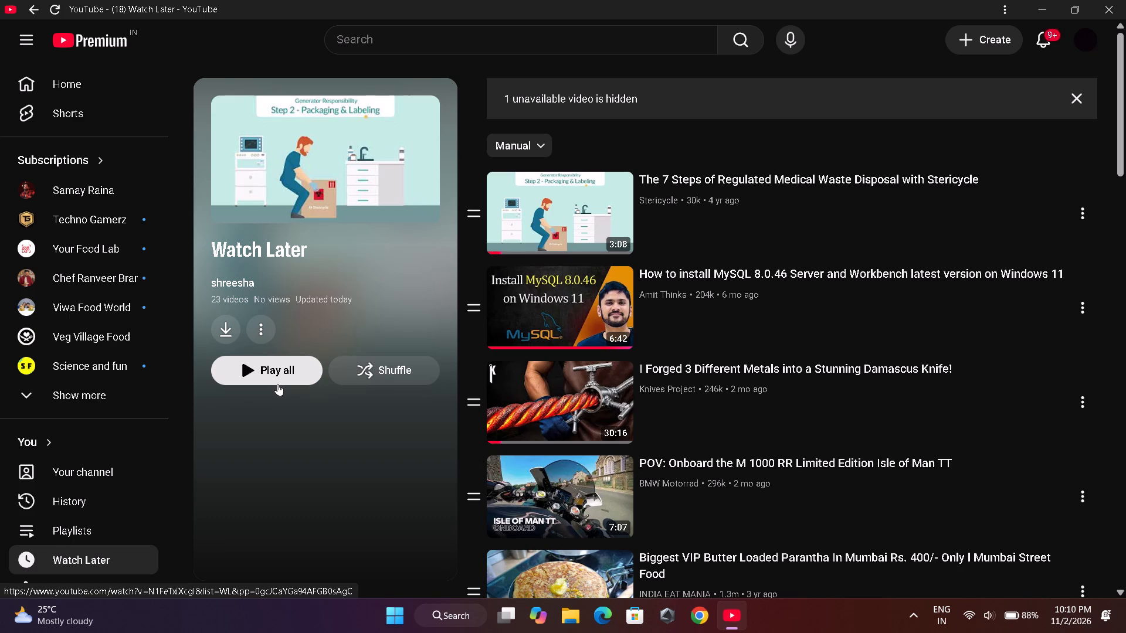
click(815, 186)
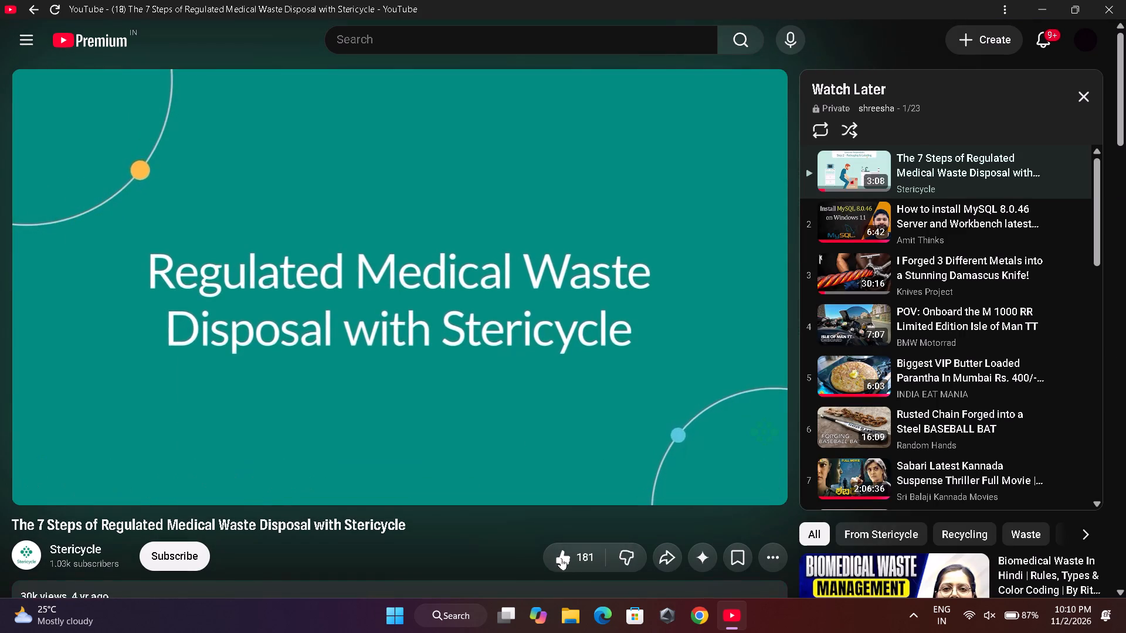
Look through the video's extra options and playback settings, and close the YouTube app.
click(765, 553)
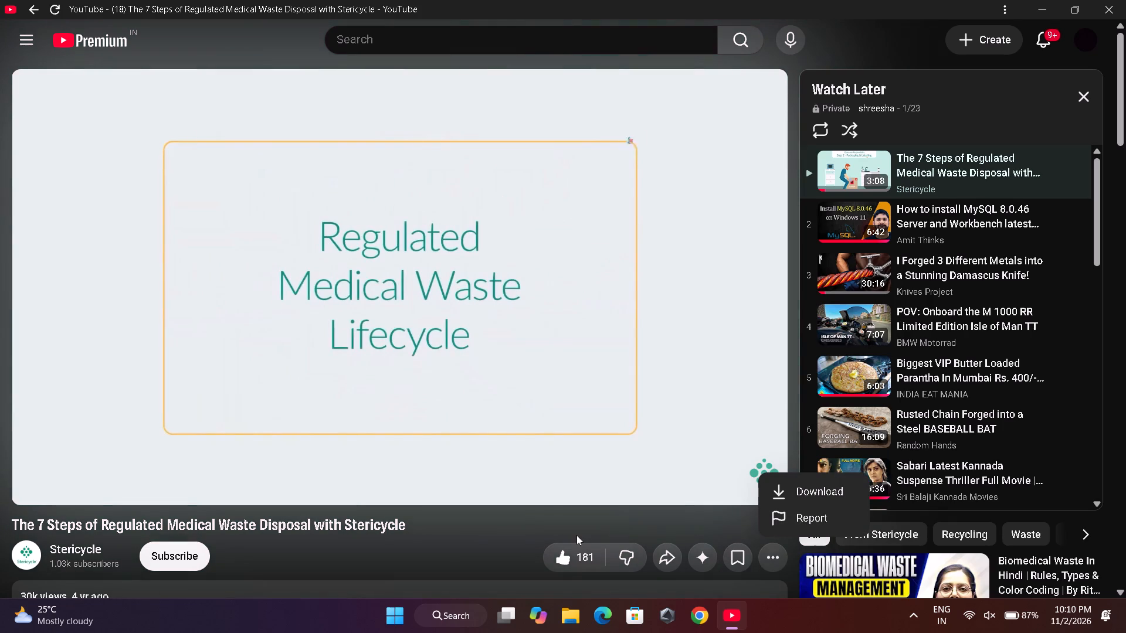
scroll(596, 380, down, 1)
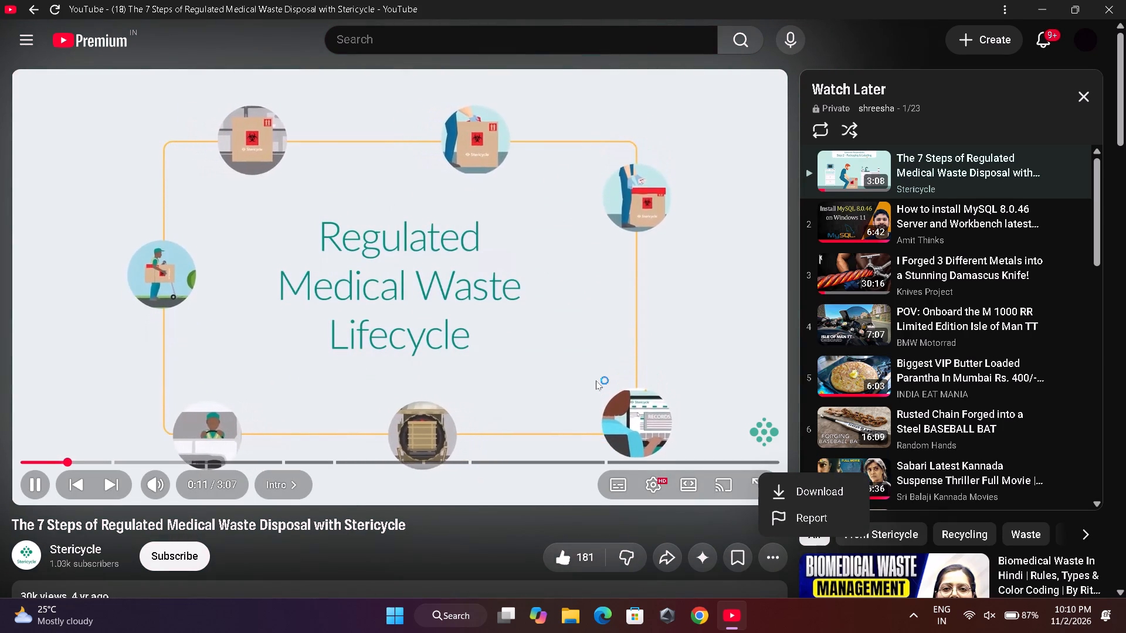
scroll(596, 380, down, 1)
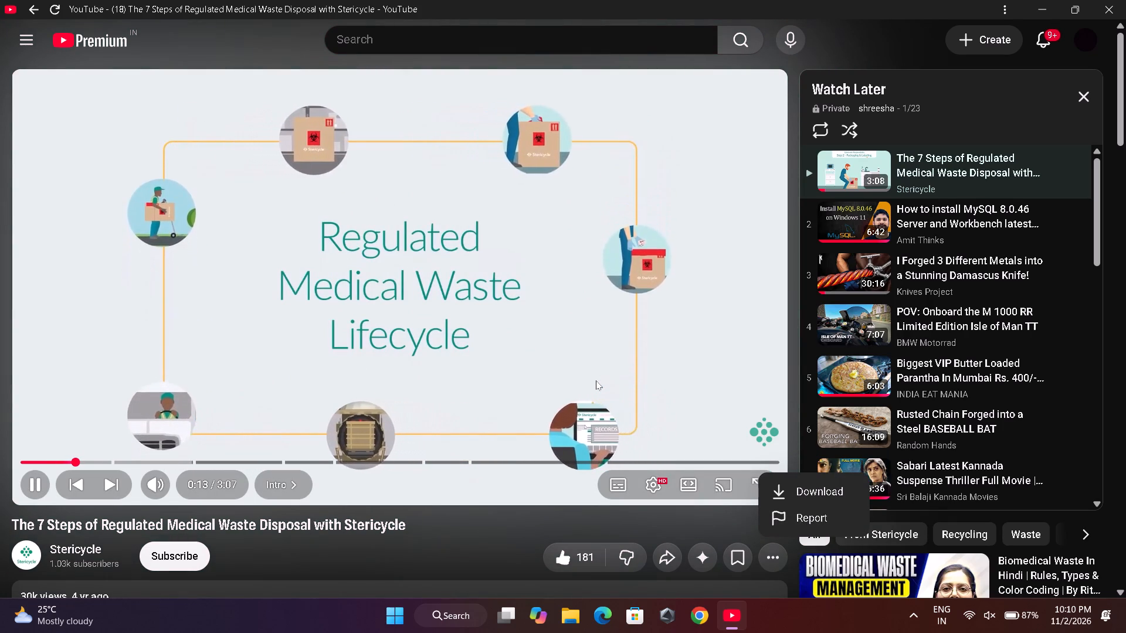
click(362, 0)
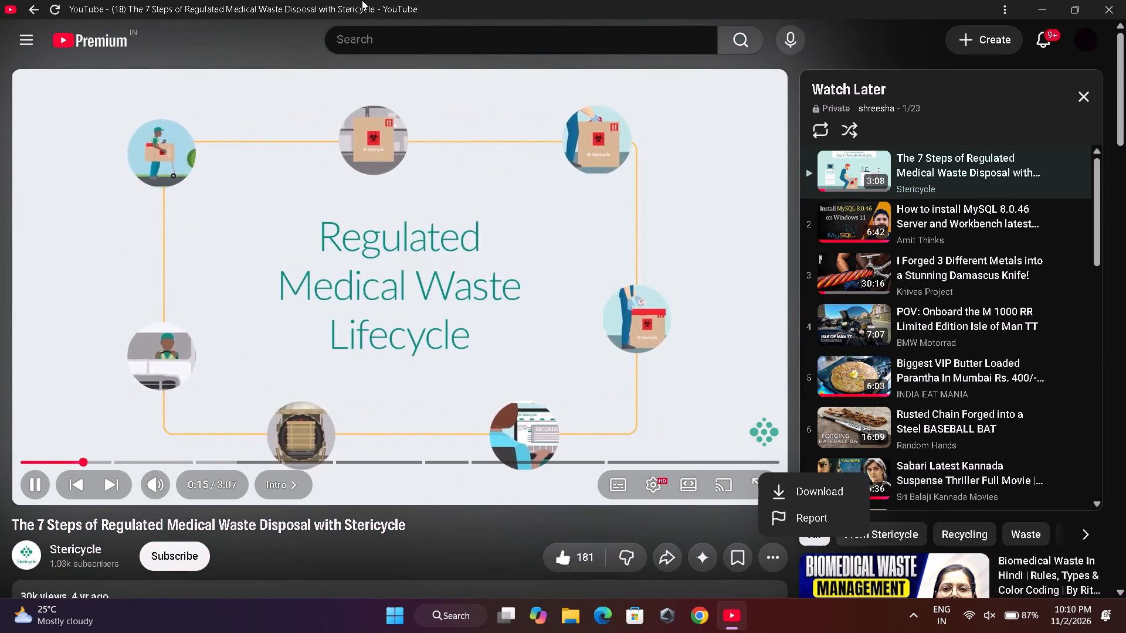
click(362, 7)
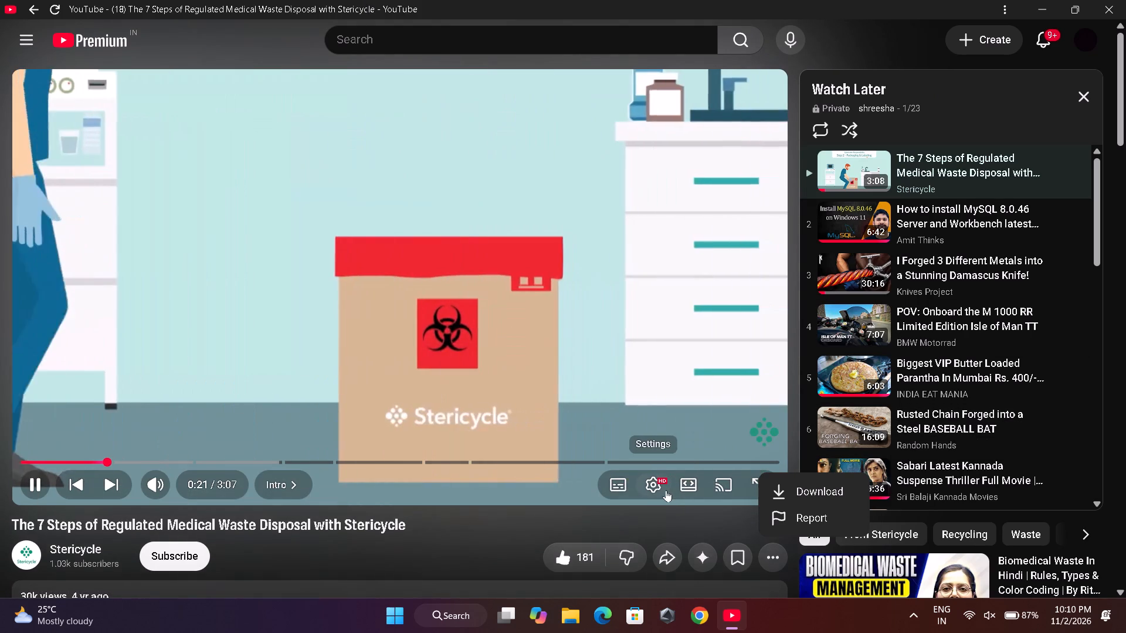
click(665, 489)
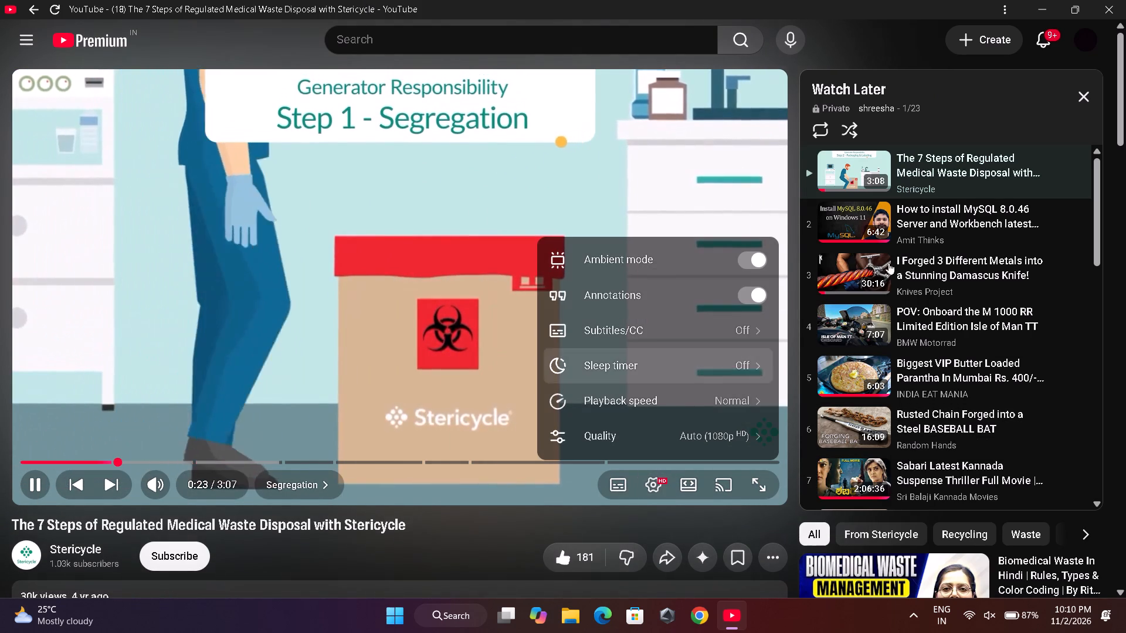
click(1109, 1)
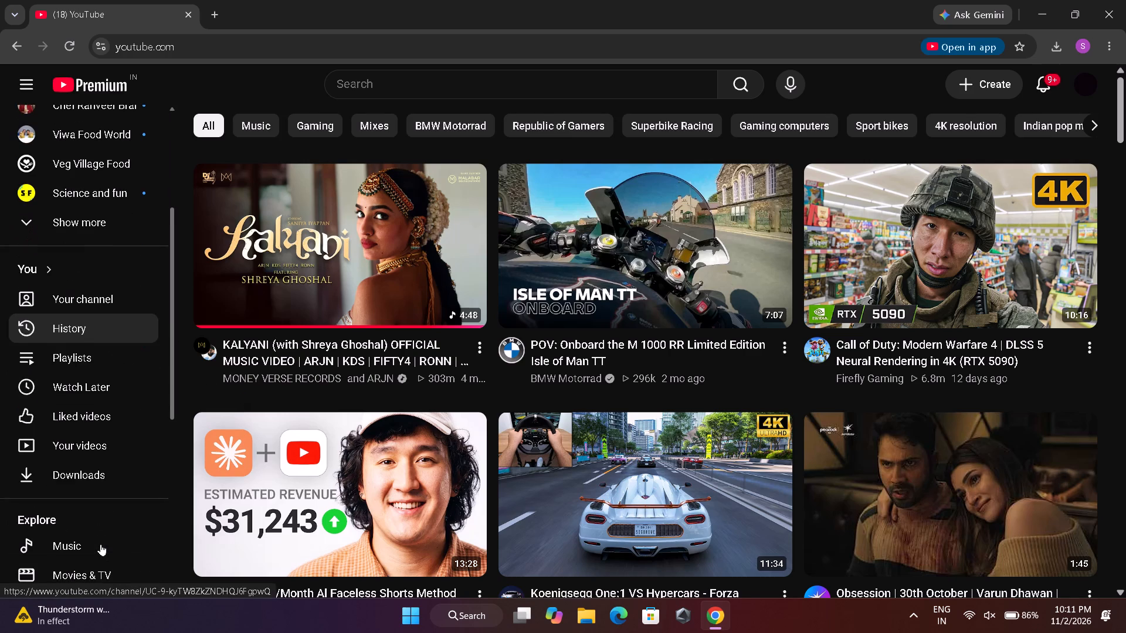
click(87, 393)
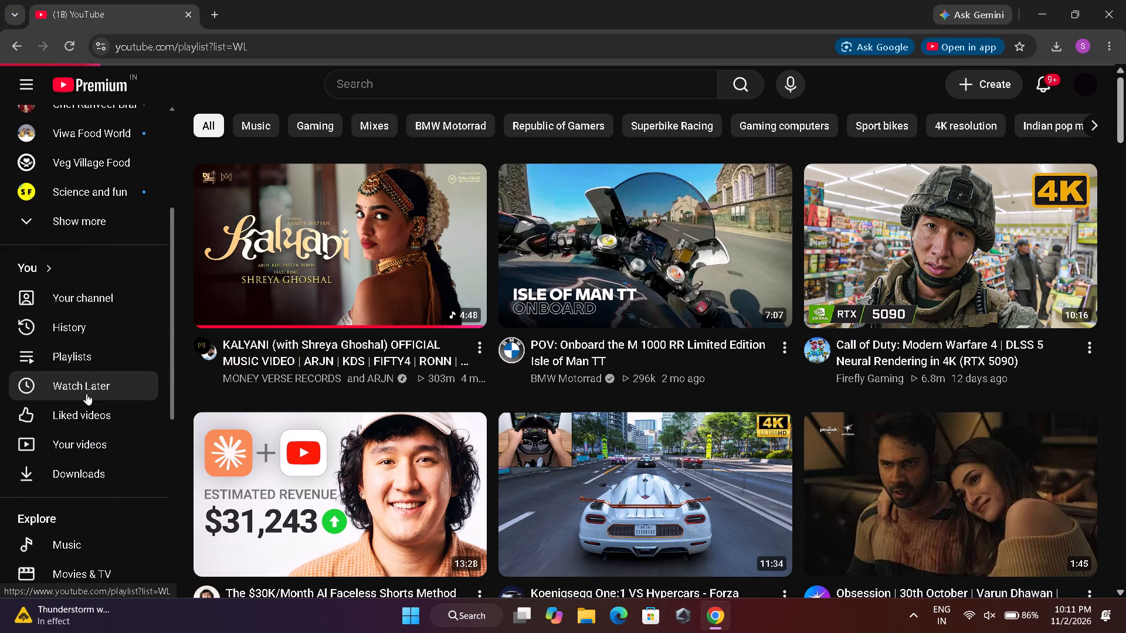
click(87, 393)
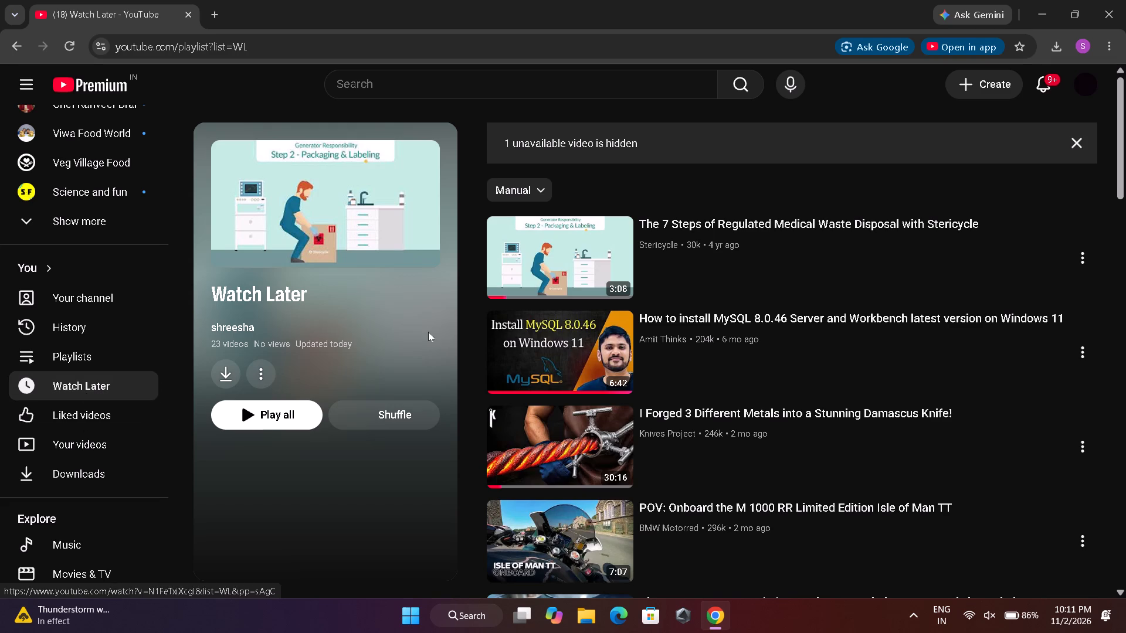
click(802, 232)
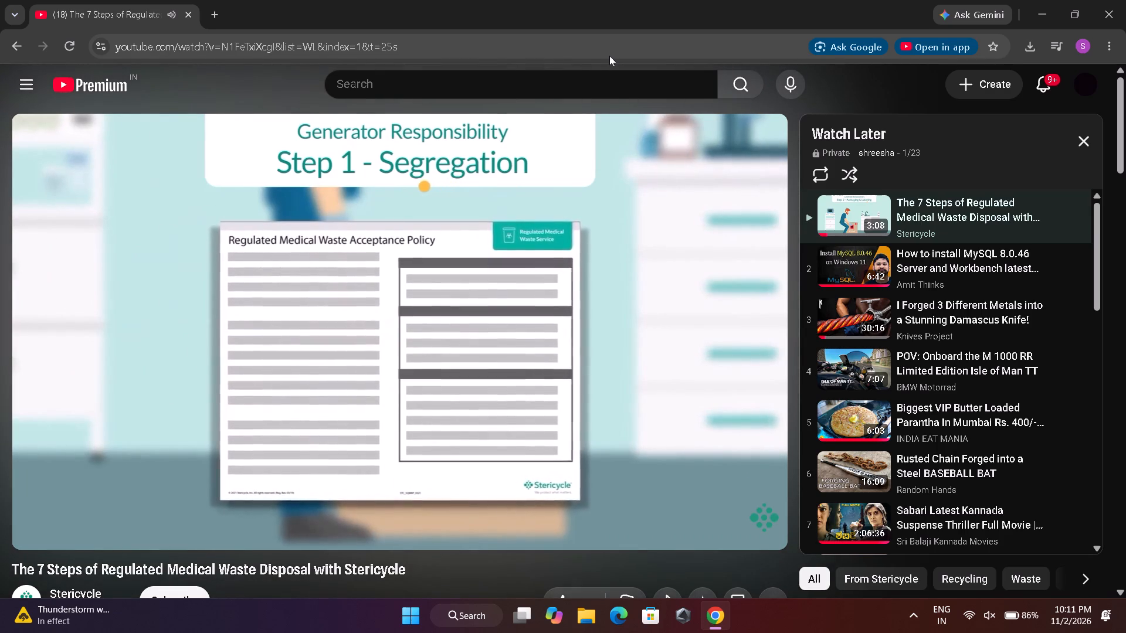
Copy the web address of the Stericycle medical waste disposal video and close the browser.
click(609, 56)
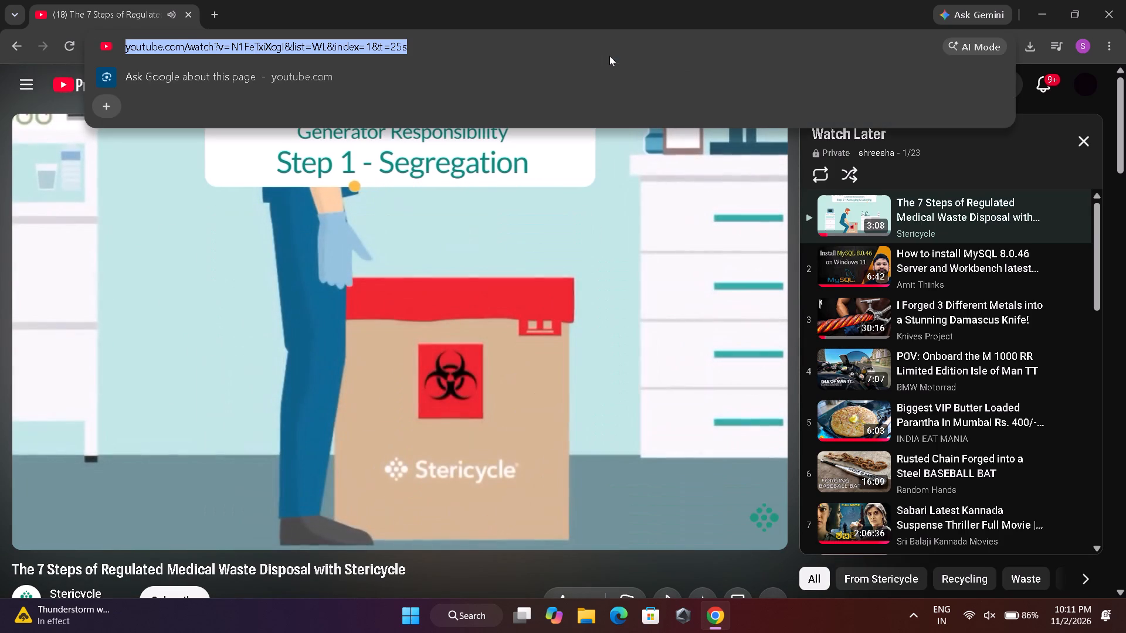
key(ctrl+c)
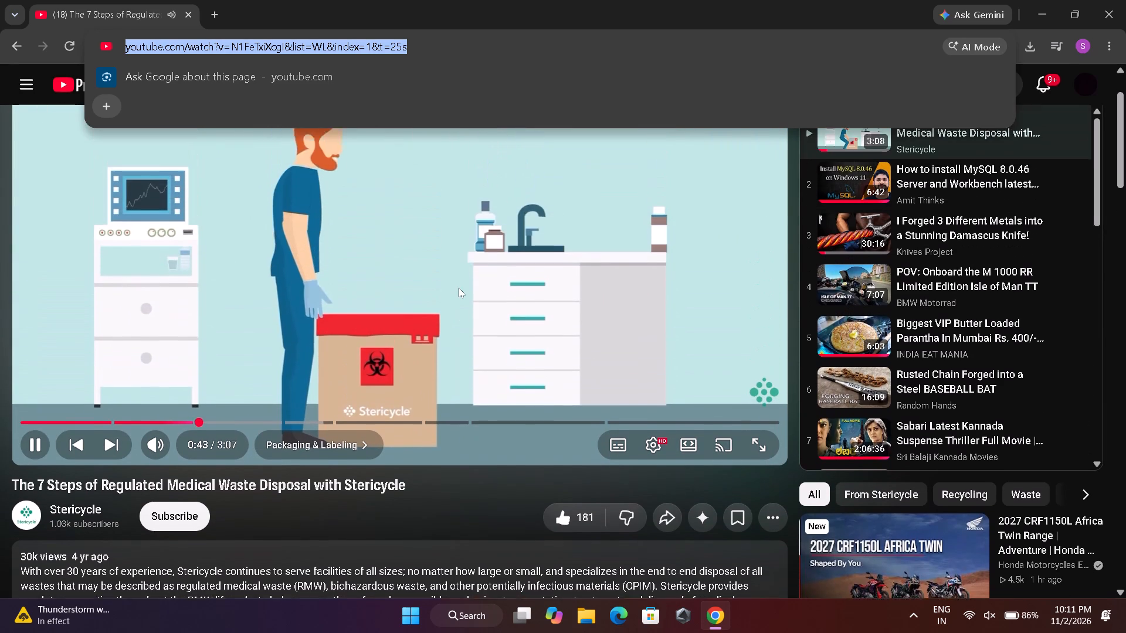
scroll(459, 288, up, 3)
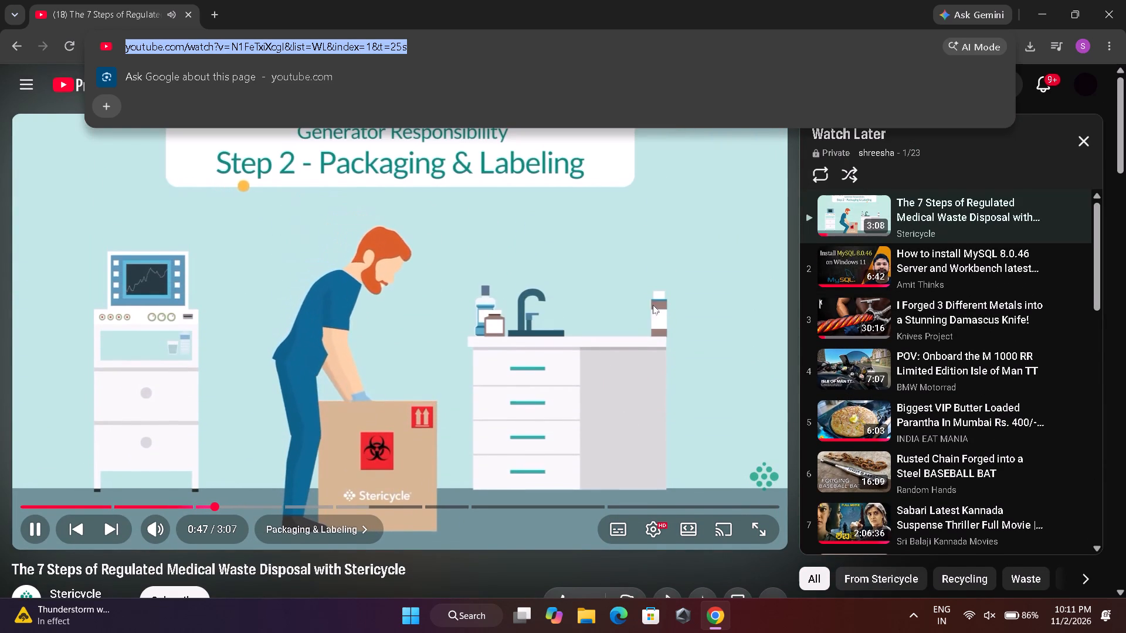
click(1125, 0)
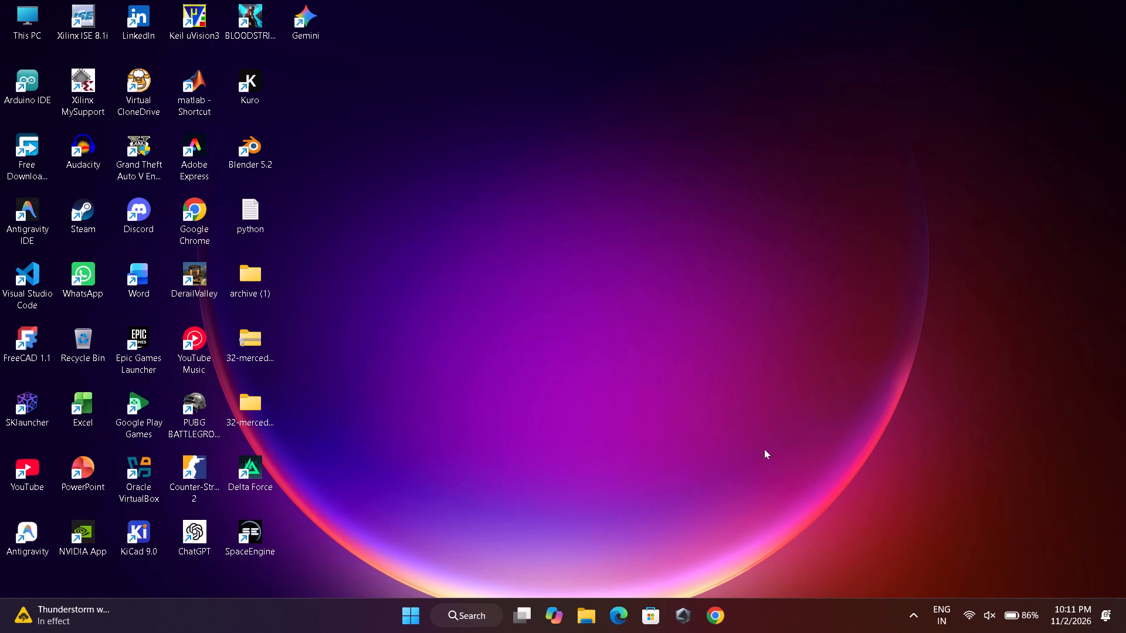
Open WhatsApp from the desktop.
double_click(98, 275)
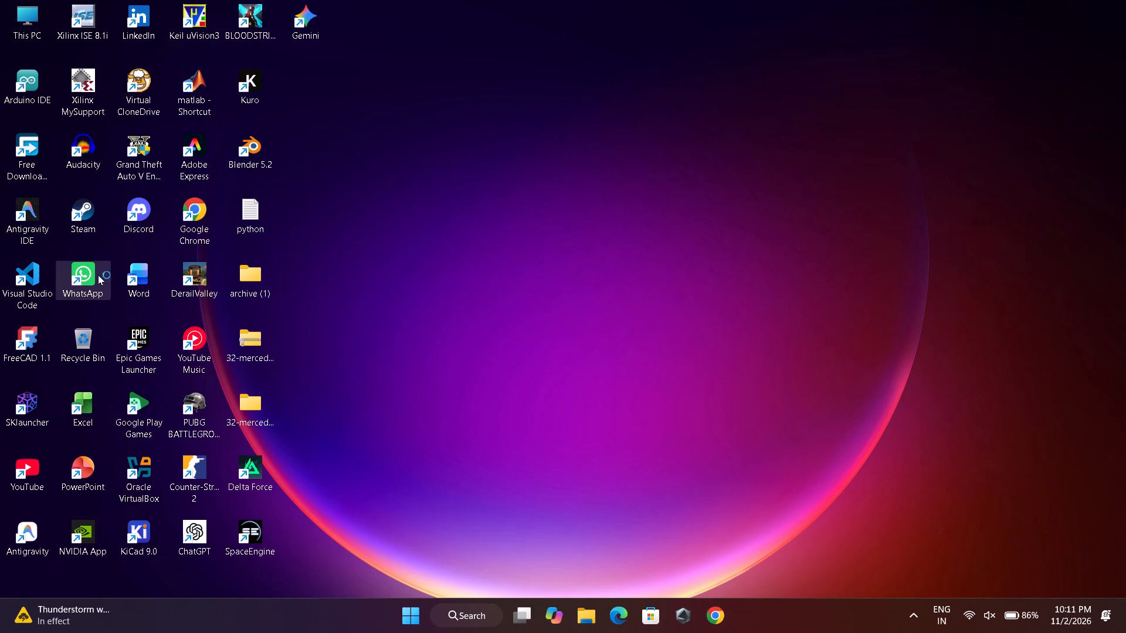
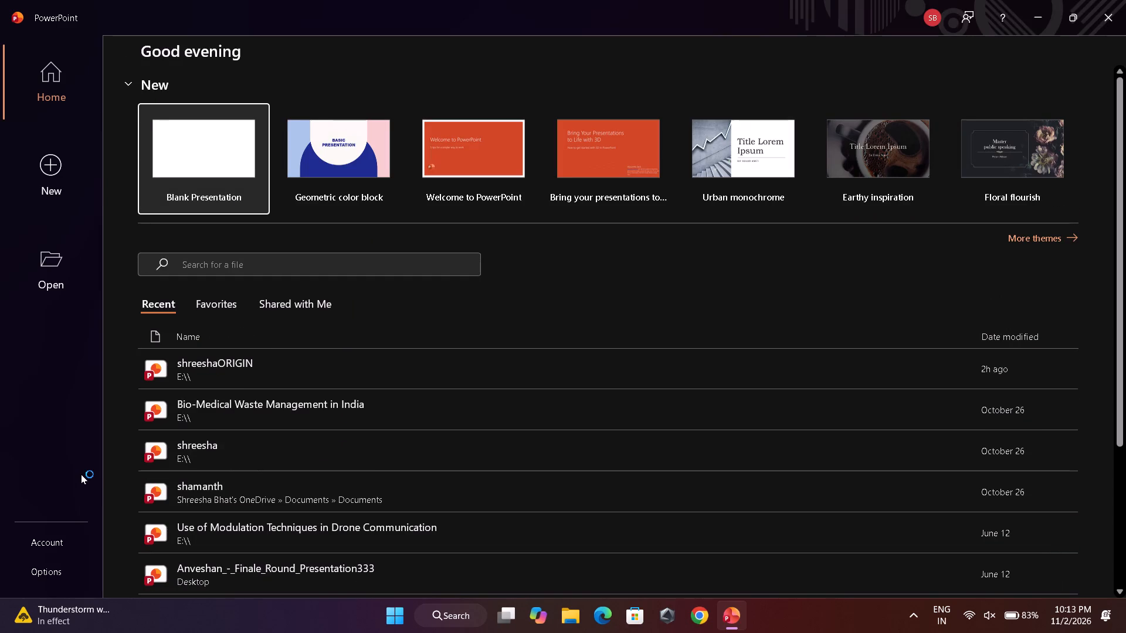
Open the shreeshaORIGIN presentation in PowerPoint and go to slide 16, Conclusion.
click(348, 362)
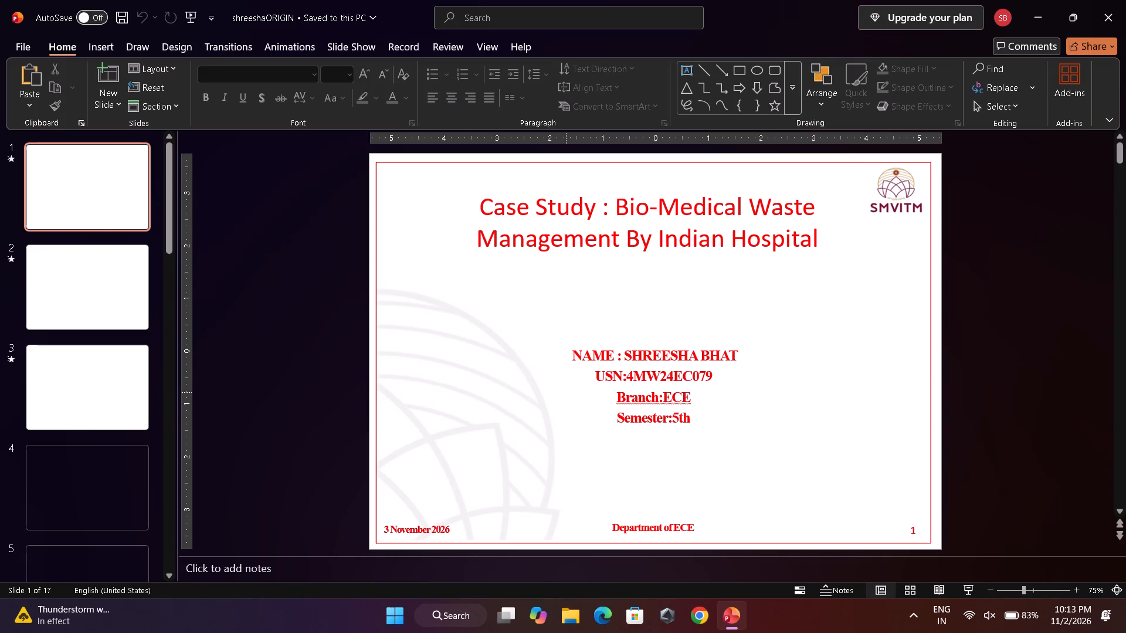
scroll(38, 406, down, 20)
scroll(38, 406, down, 20)
scroll(38, 406, down, 20)
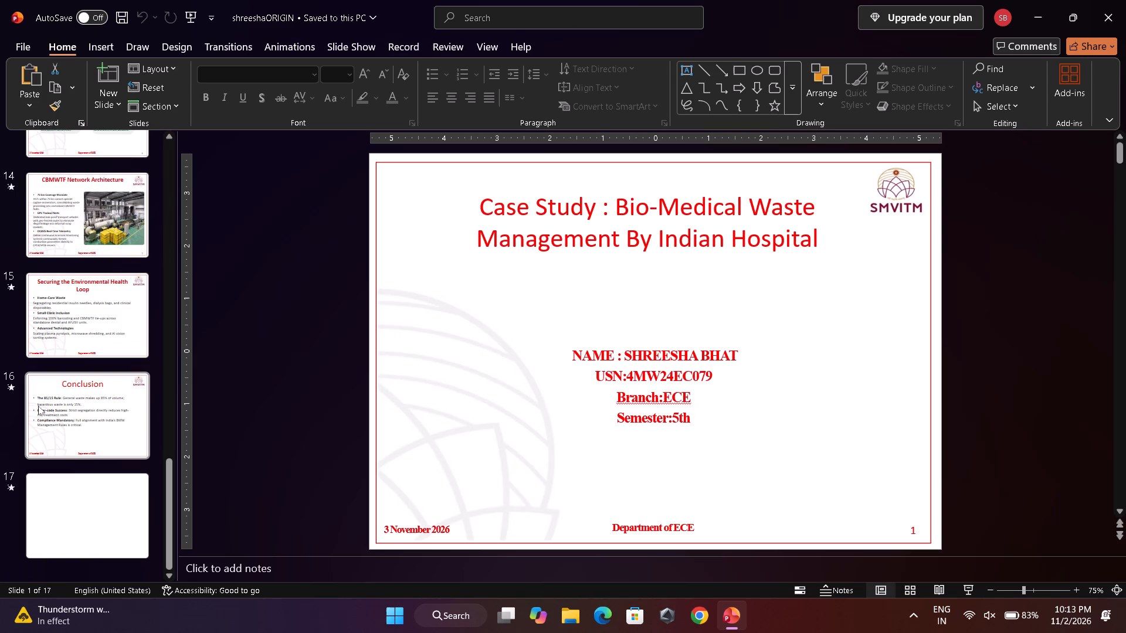
click(38, 406)
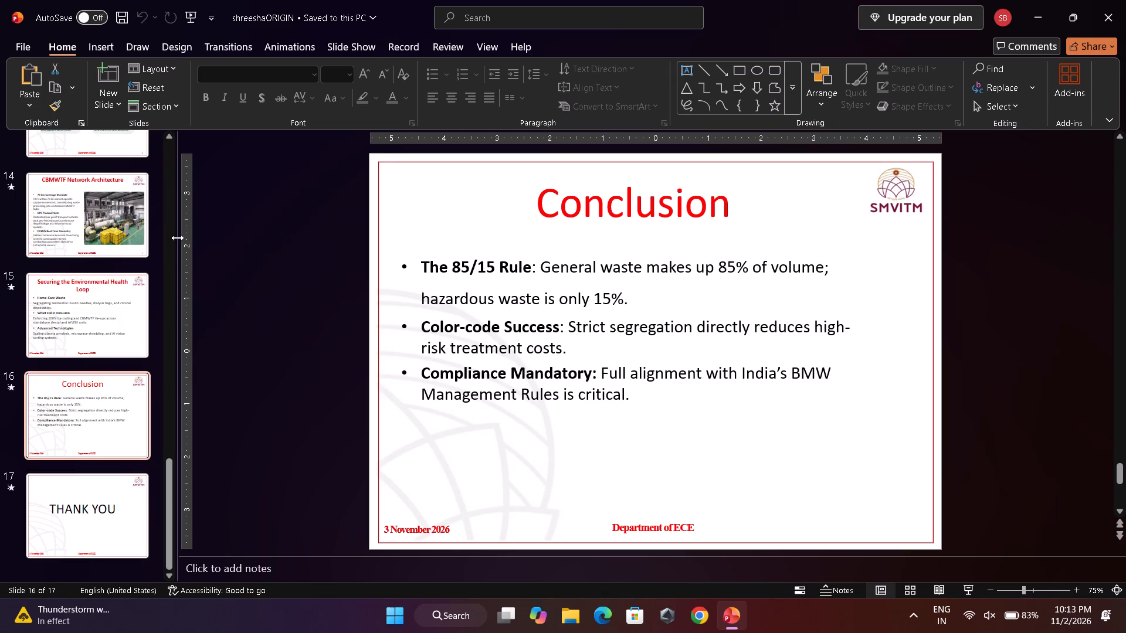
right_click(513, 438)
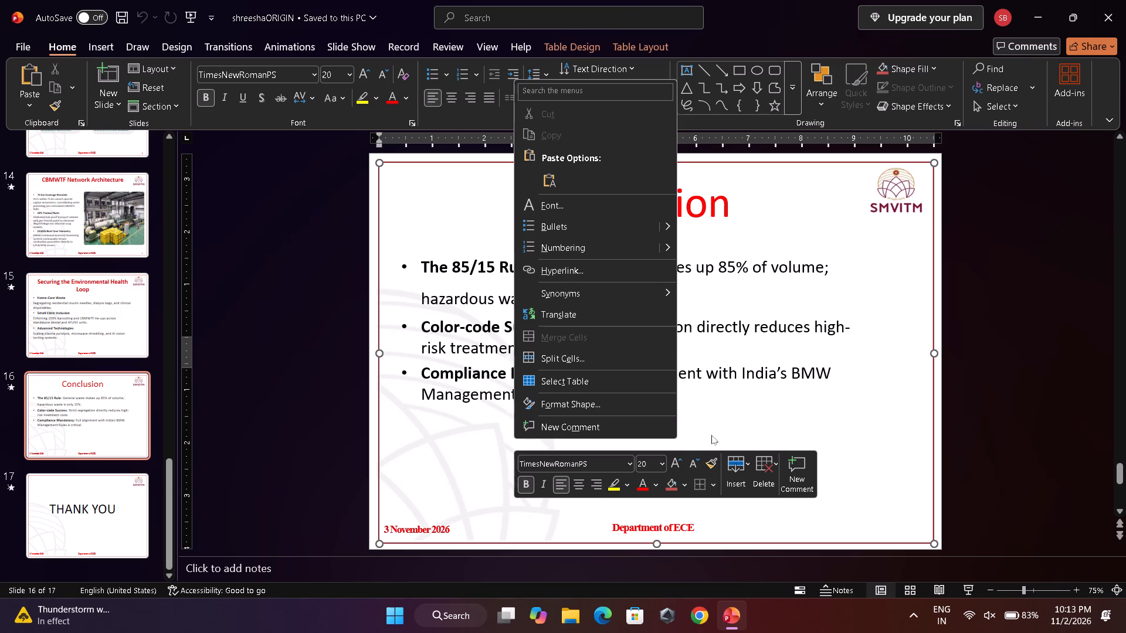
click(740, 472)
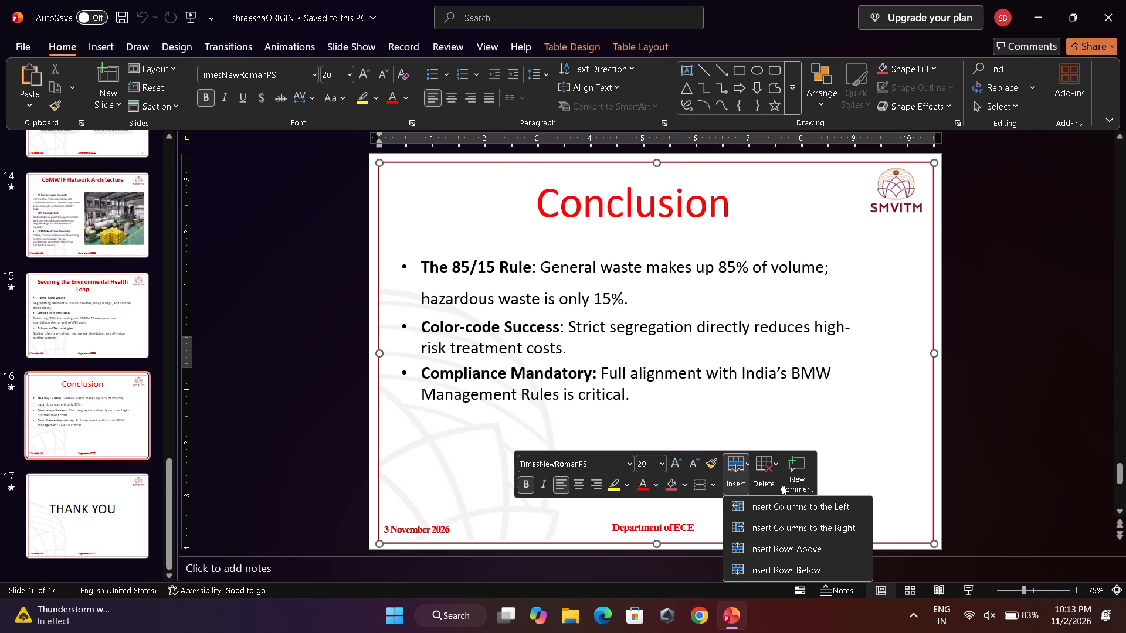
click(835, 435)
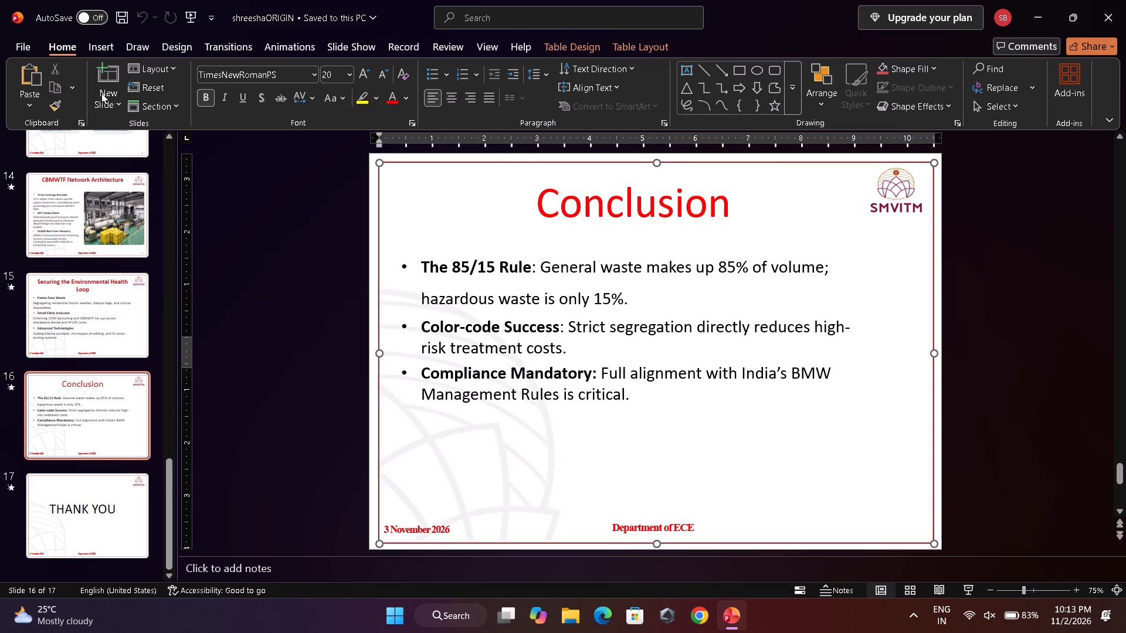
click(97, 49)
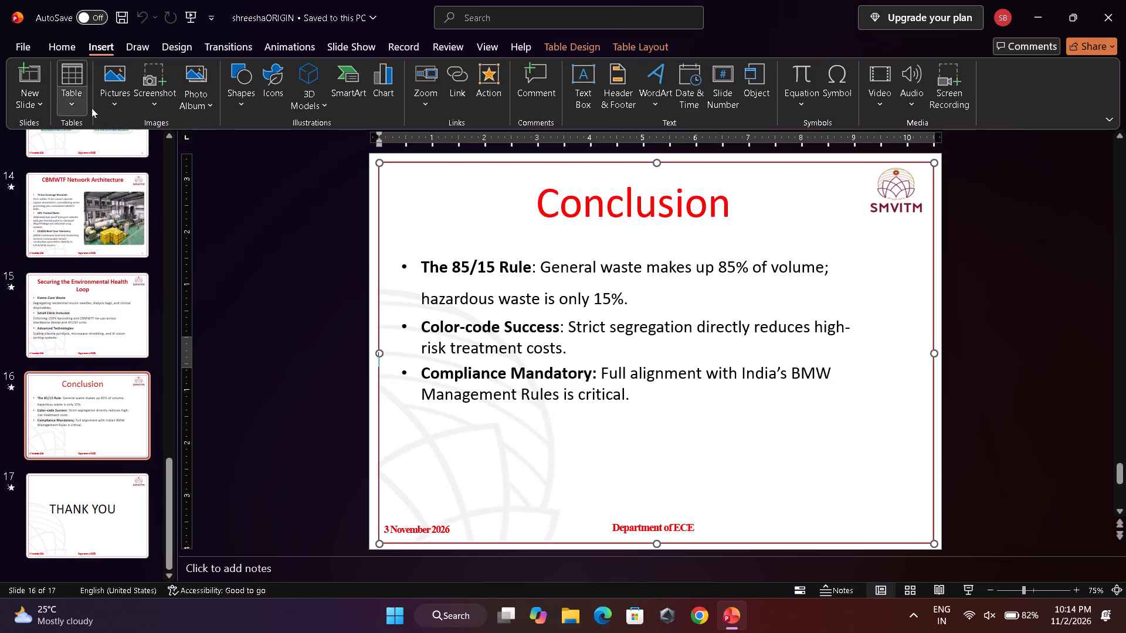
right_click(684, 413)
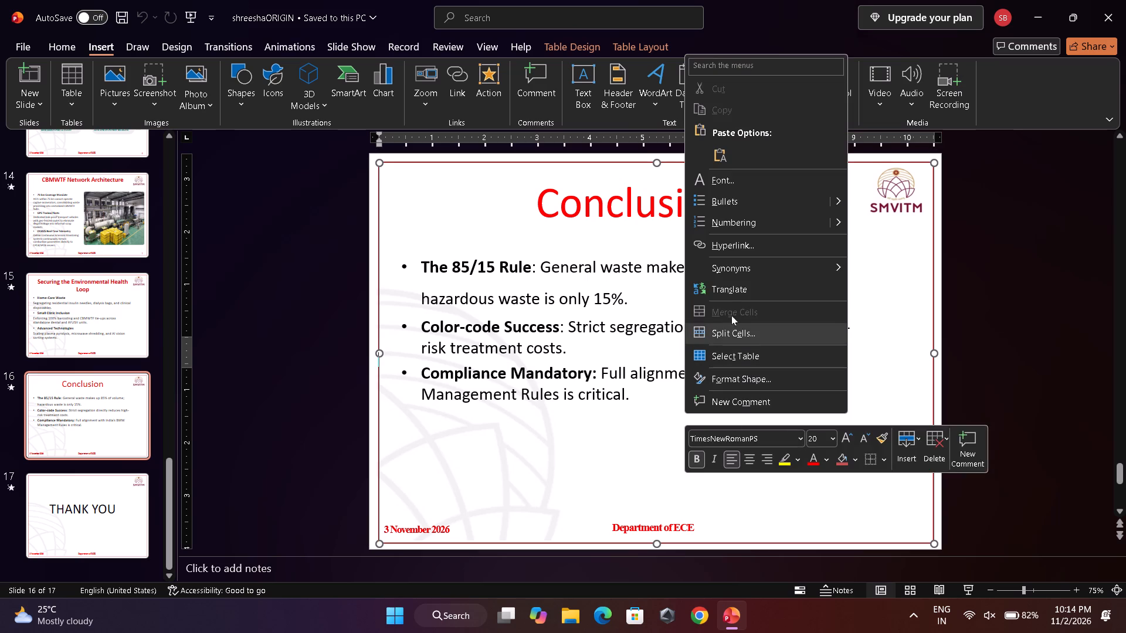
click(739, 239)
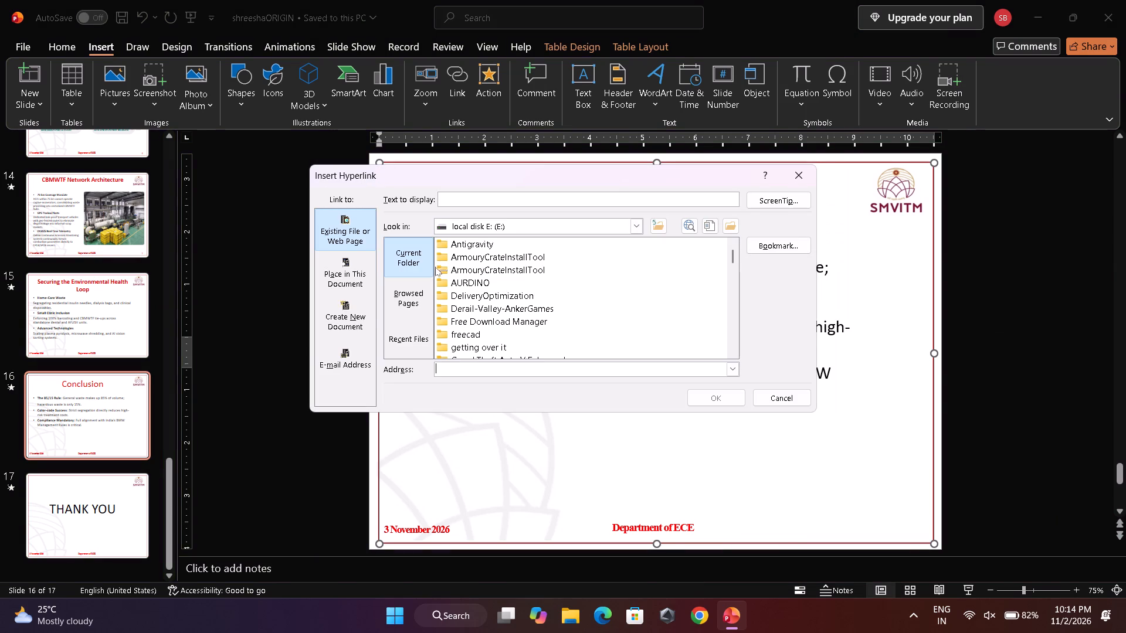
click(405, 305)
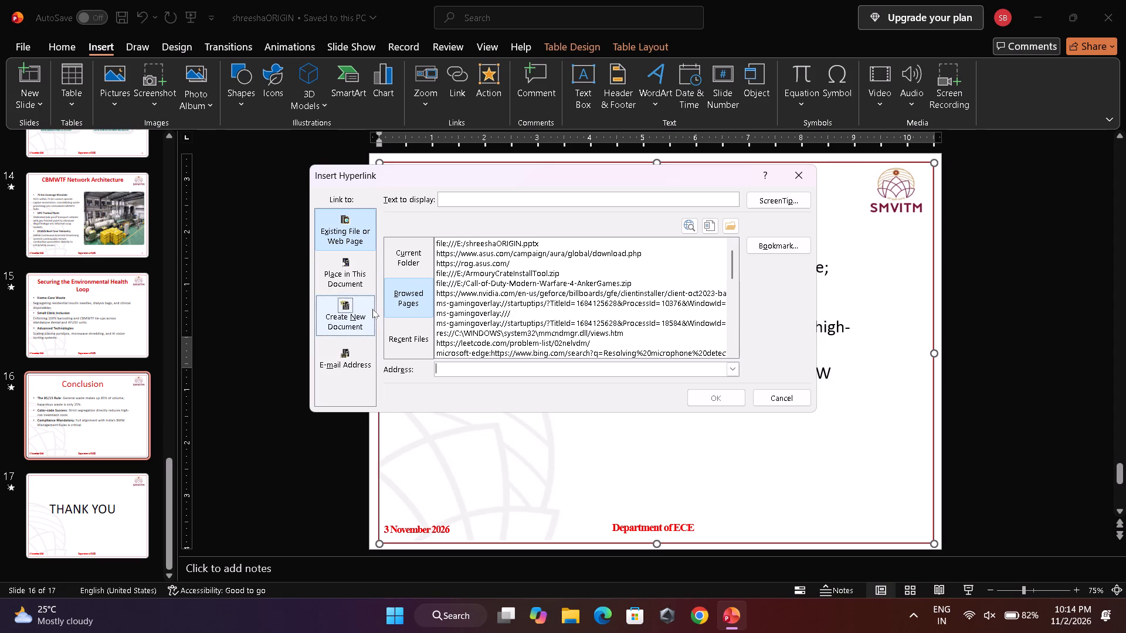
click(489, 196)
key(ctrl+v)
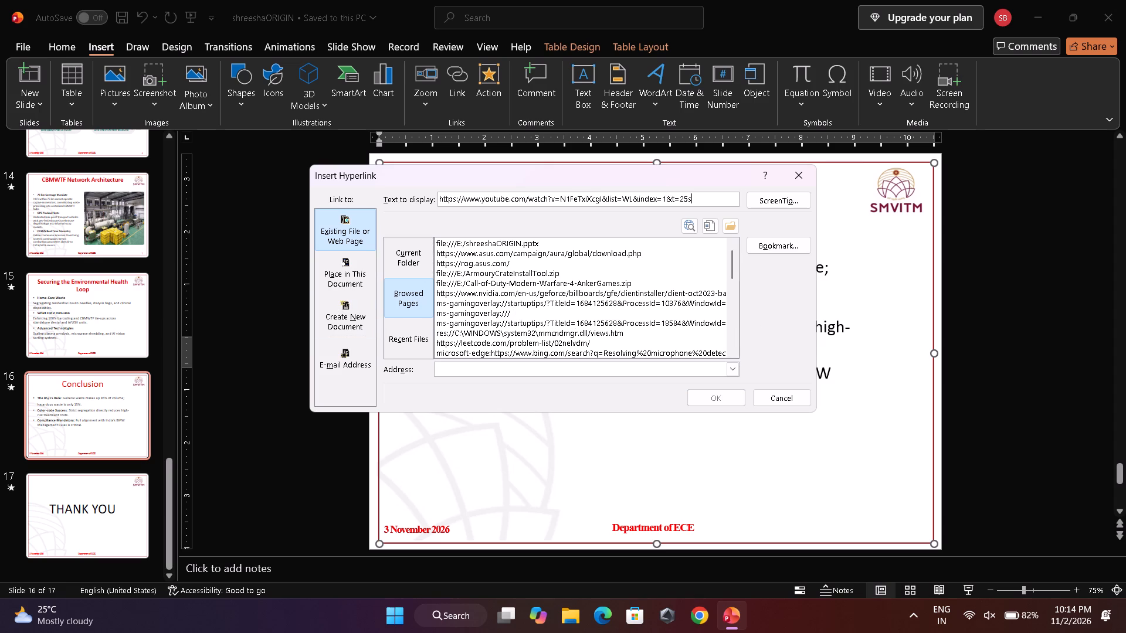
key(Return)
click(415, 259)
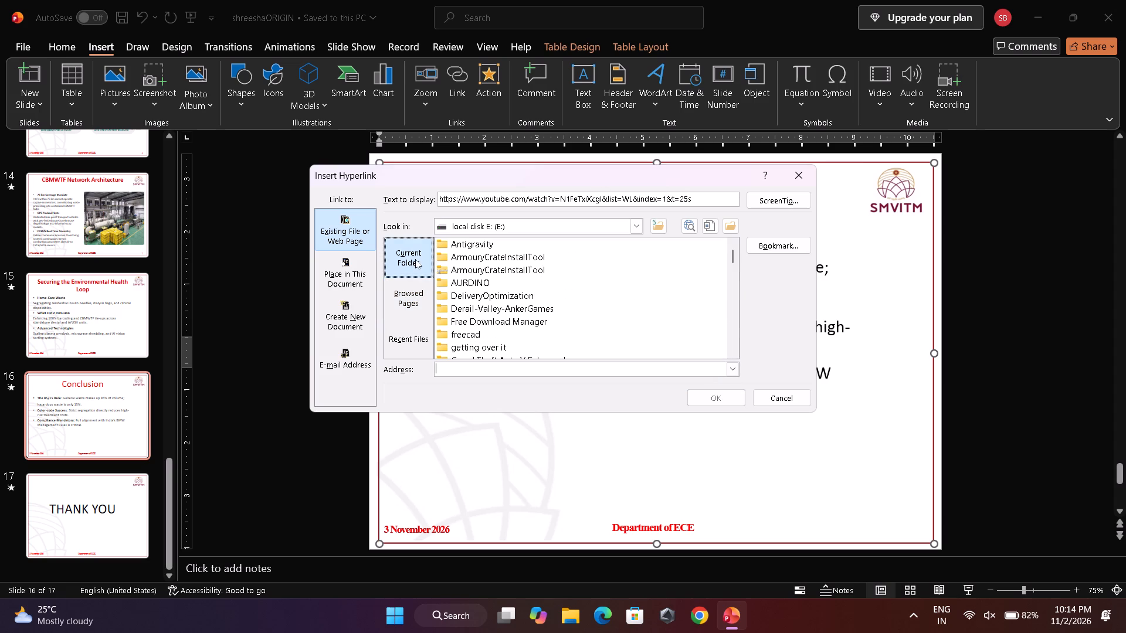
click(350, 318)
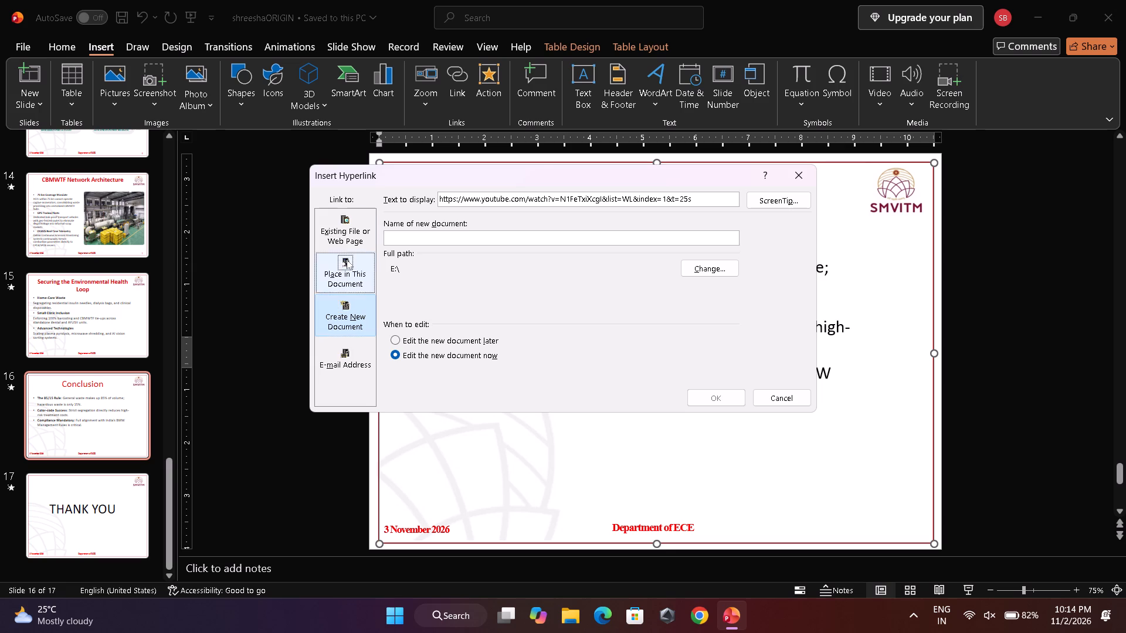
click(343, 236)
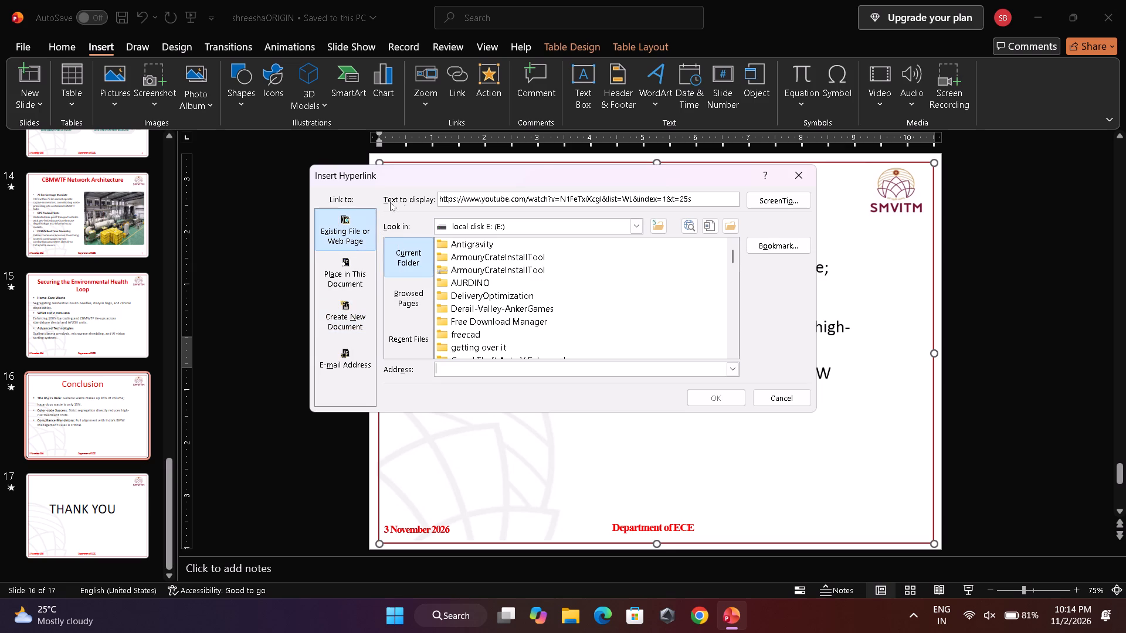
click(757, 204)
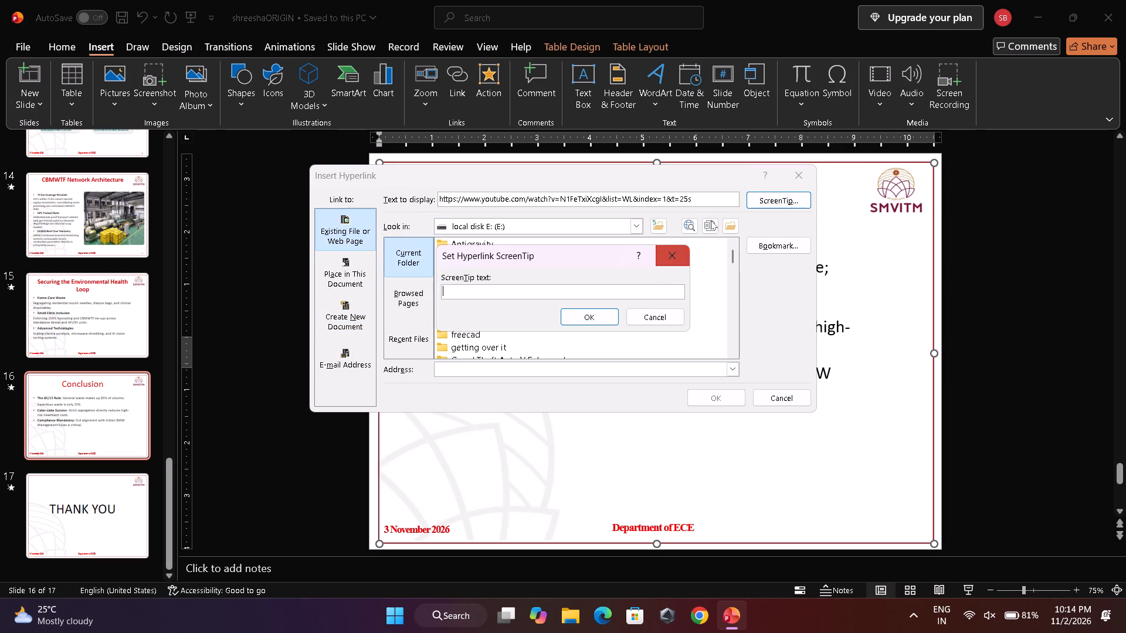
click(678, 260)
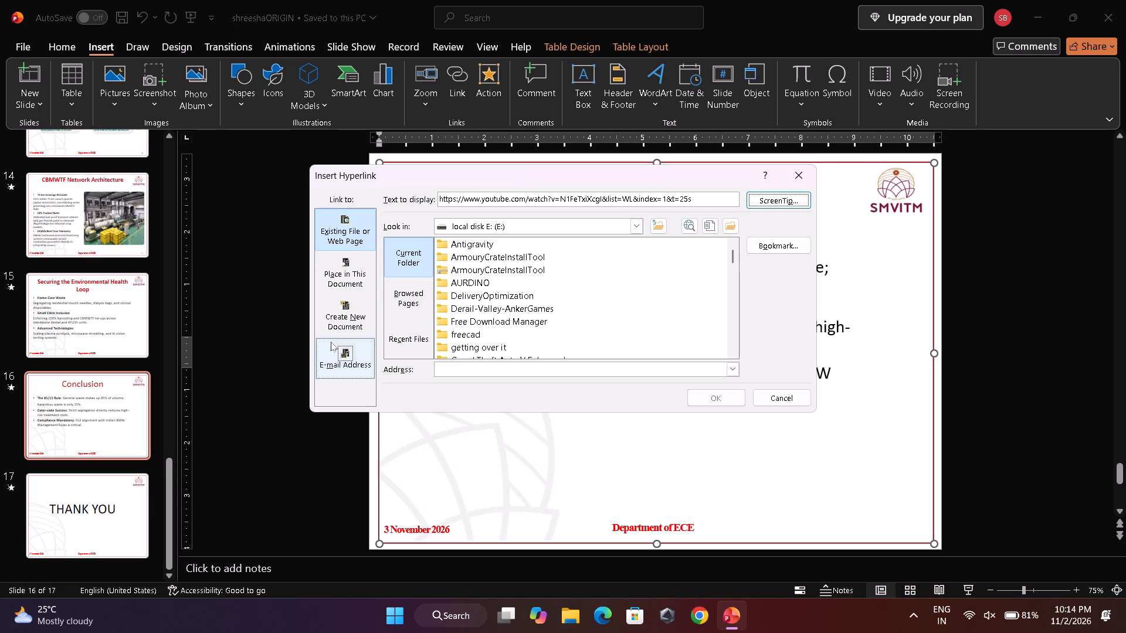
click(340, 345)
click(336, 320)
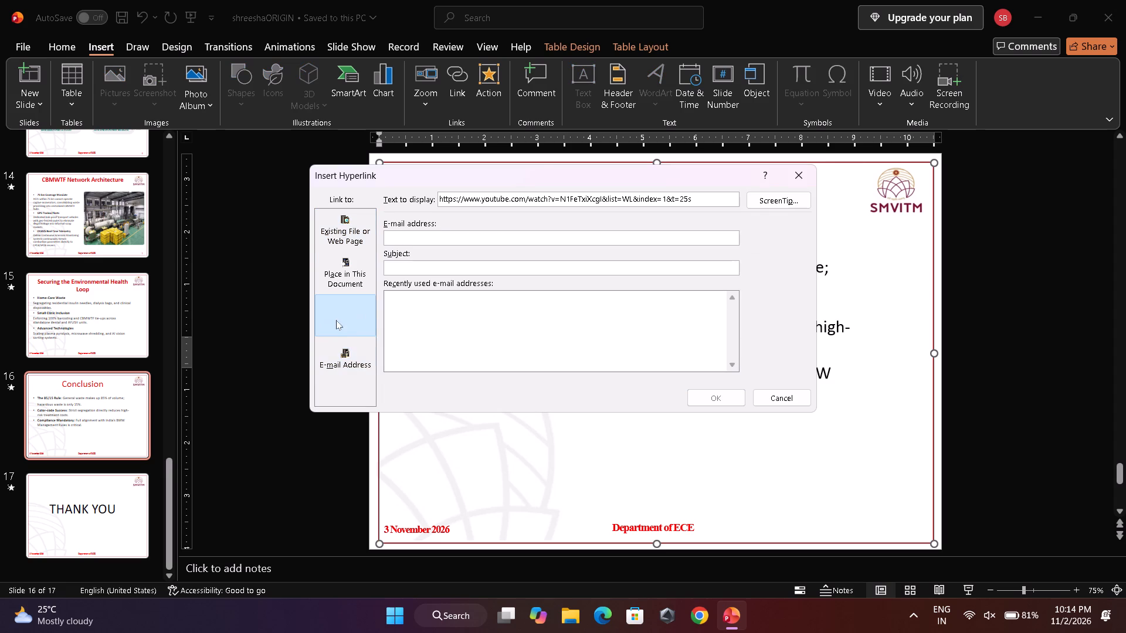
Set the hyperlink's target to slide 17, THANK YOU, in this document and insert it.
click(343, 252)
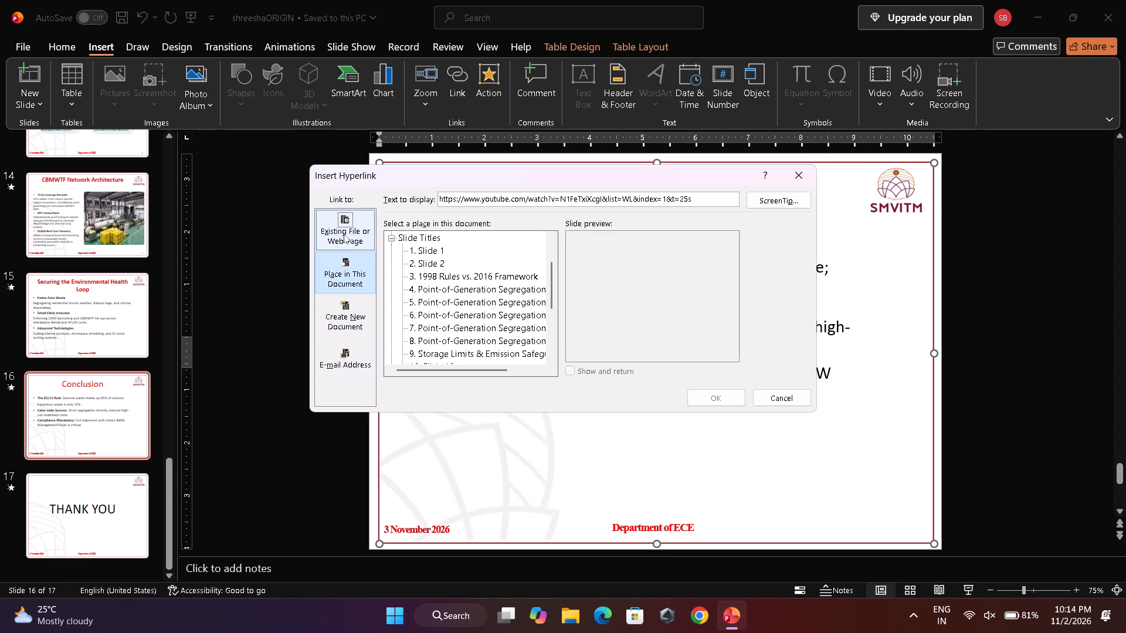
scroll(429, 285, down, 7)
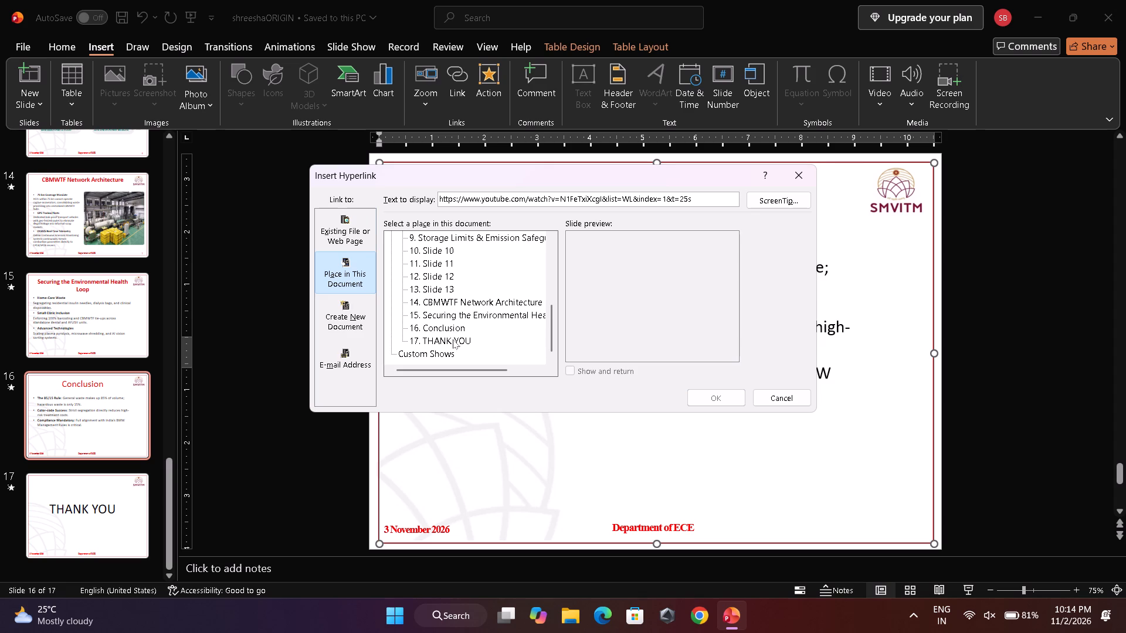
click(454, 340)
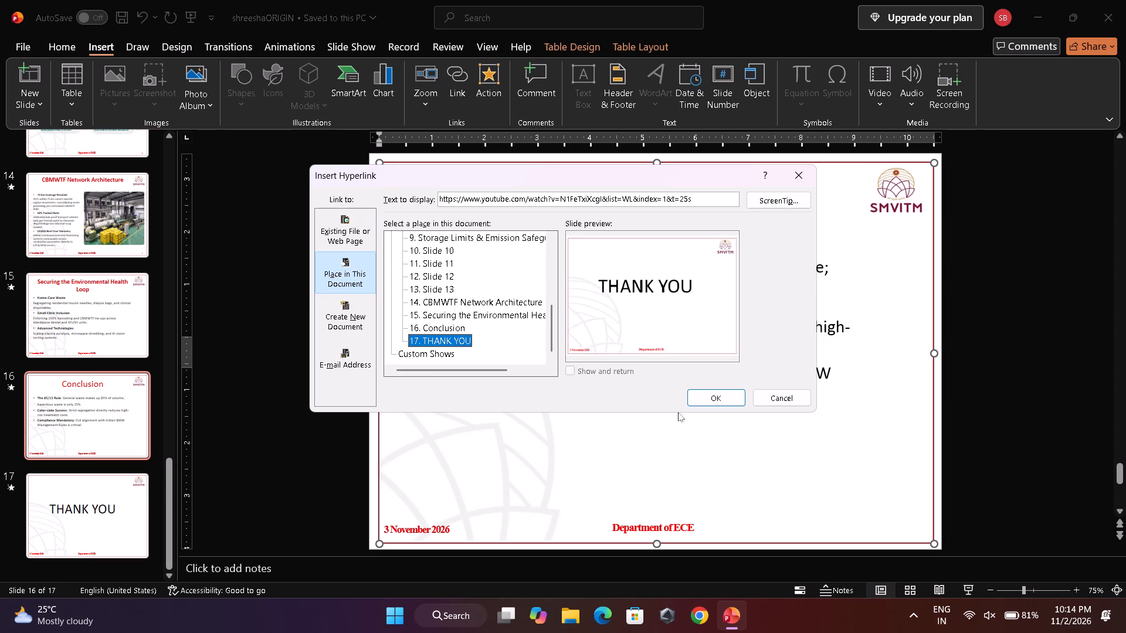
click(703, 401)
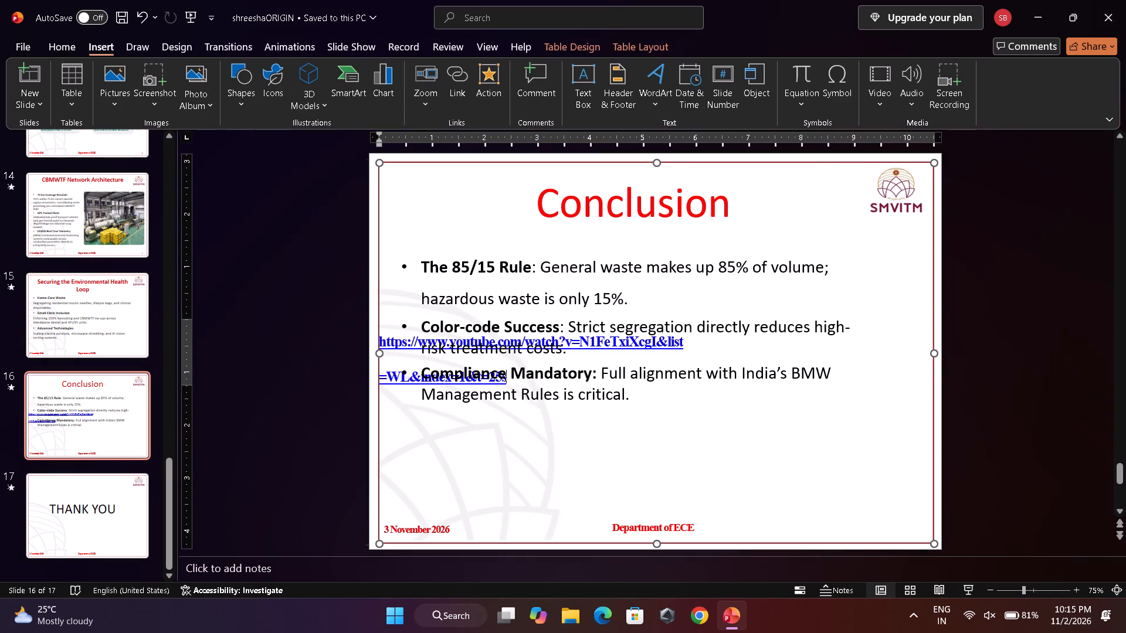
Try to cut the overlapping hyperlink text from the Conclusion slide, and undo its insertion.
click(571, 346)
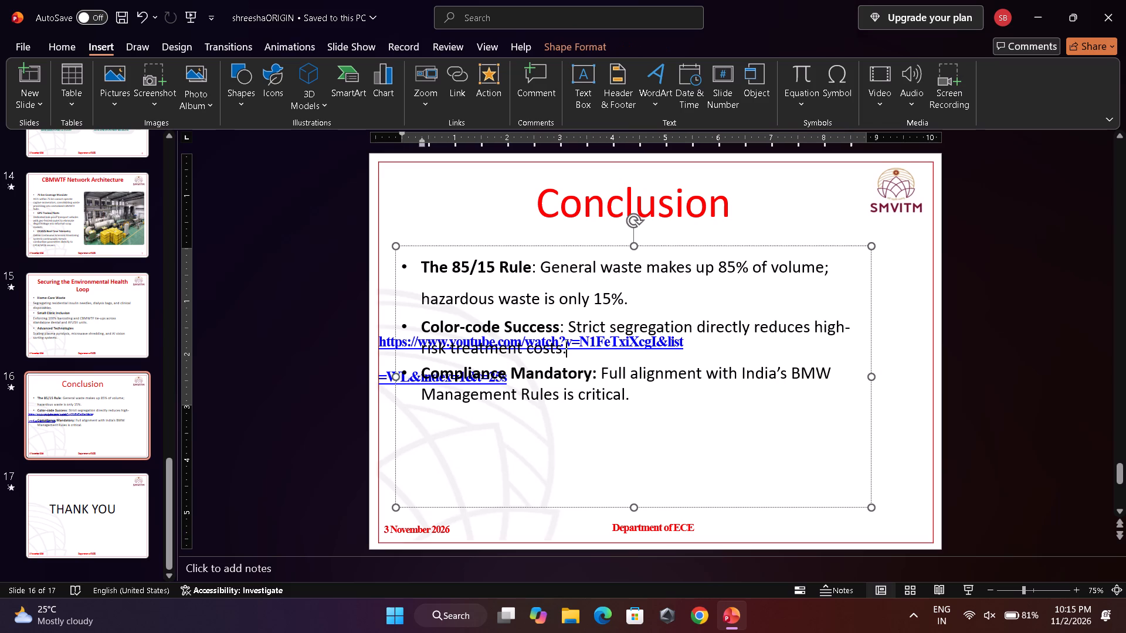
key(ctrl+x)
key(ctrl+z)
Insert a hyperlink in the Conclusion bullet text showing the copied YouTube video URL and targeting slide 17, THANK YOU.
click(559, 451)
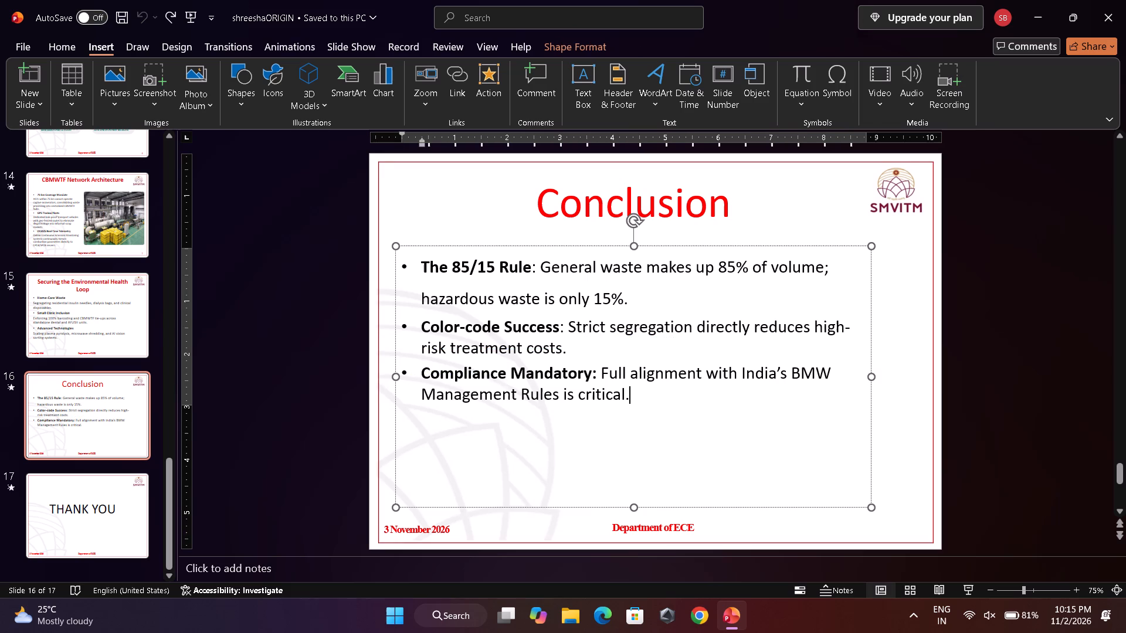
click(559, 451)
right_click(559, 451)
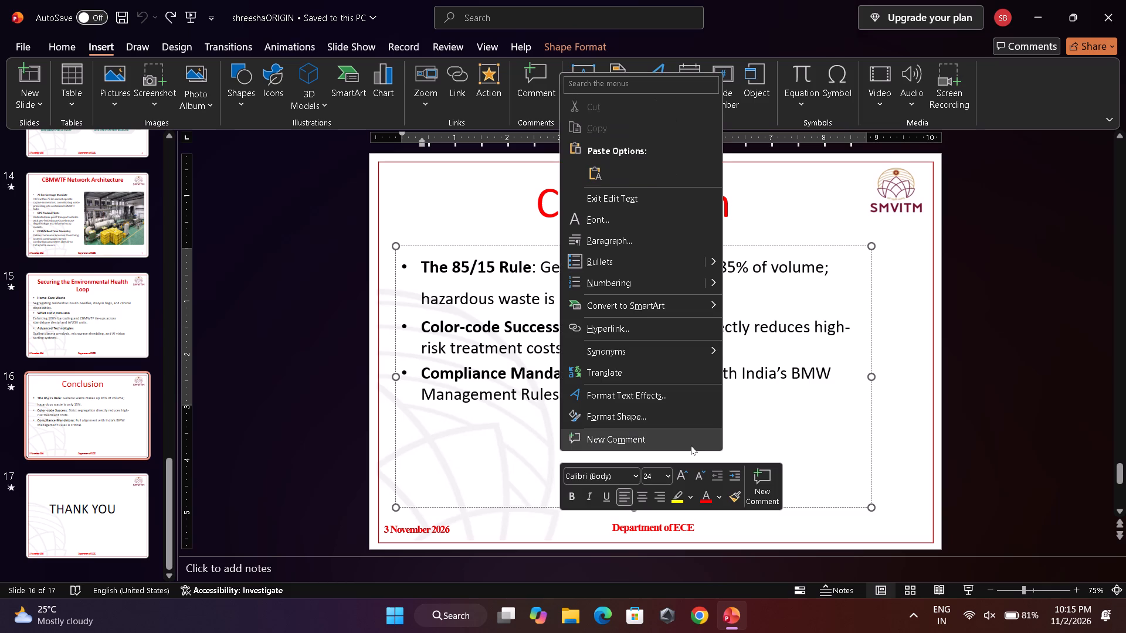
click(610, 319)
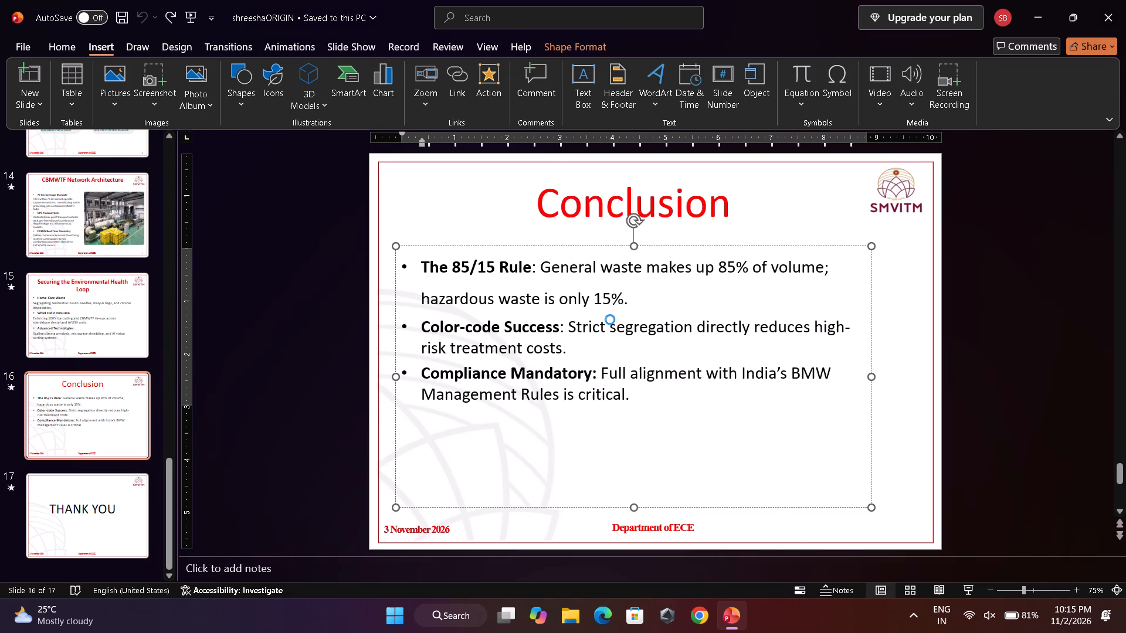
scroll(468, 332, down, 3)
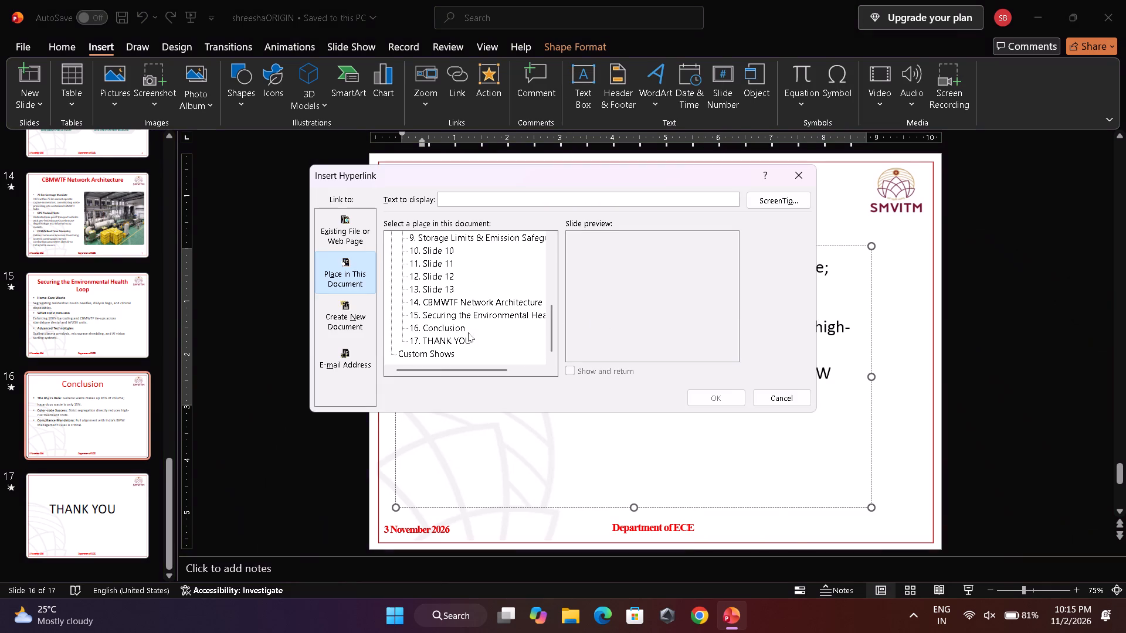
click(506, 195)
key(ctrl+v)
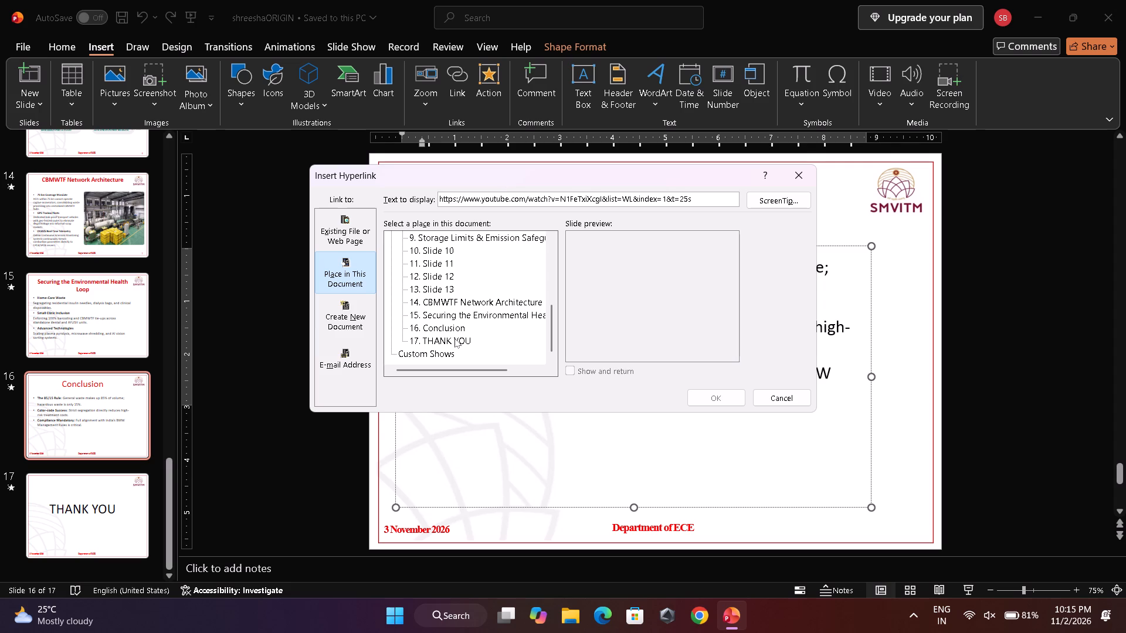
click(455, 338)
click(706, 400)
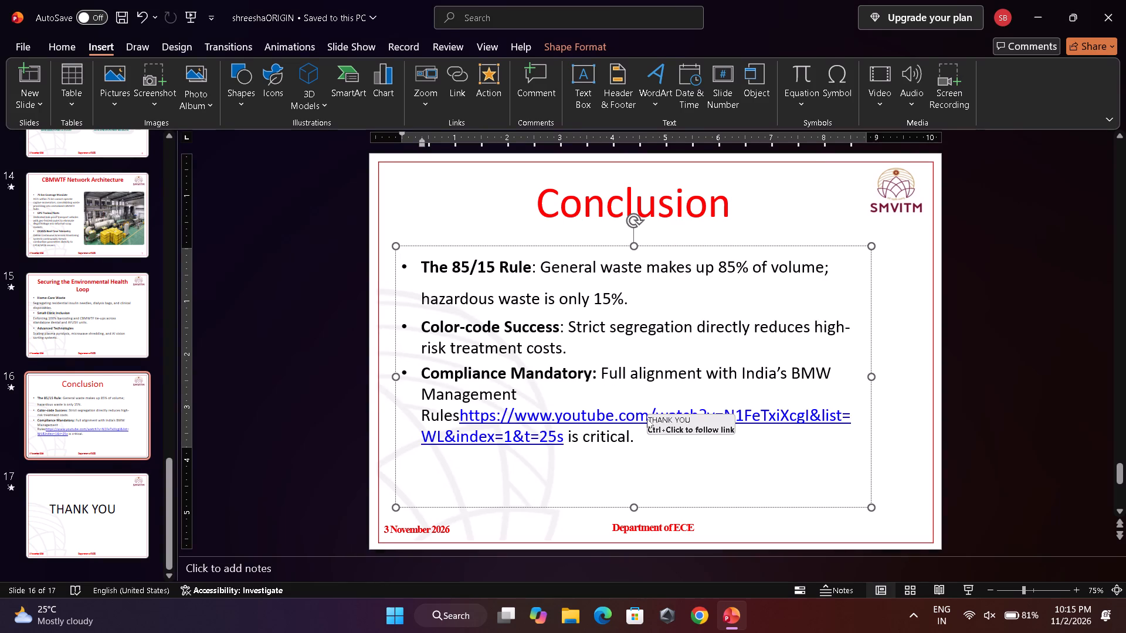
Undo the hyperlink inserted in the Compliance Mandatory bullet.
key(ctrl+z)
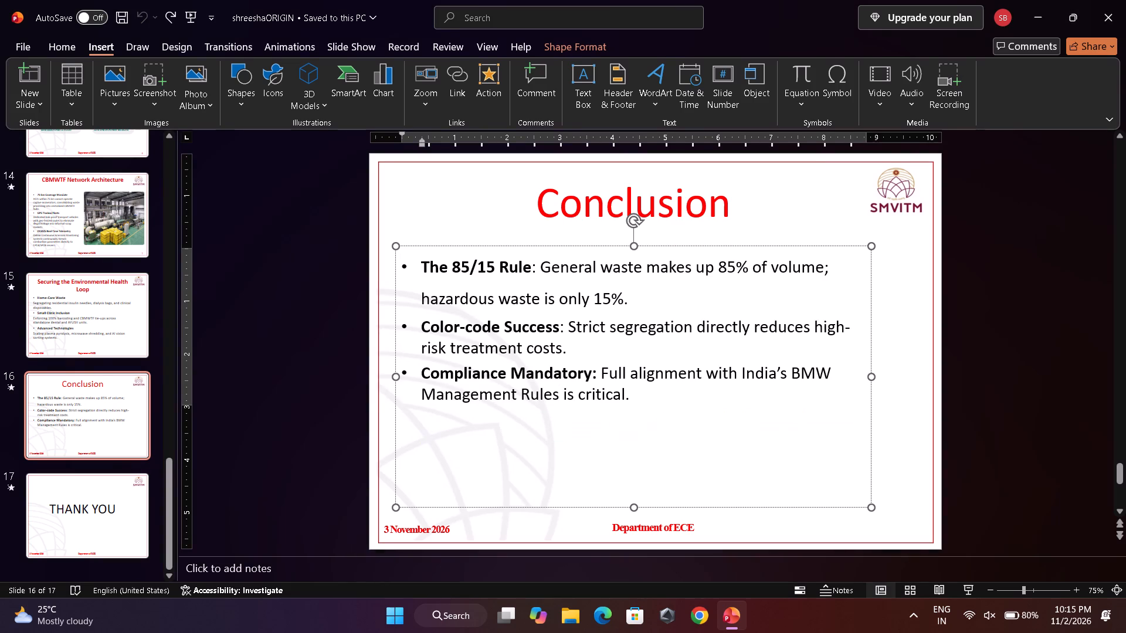
Add an empty bullet below the Compliance Mandatory bullet on the Conclusion slide.
key(Right)
key(Return)
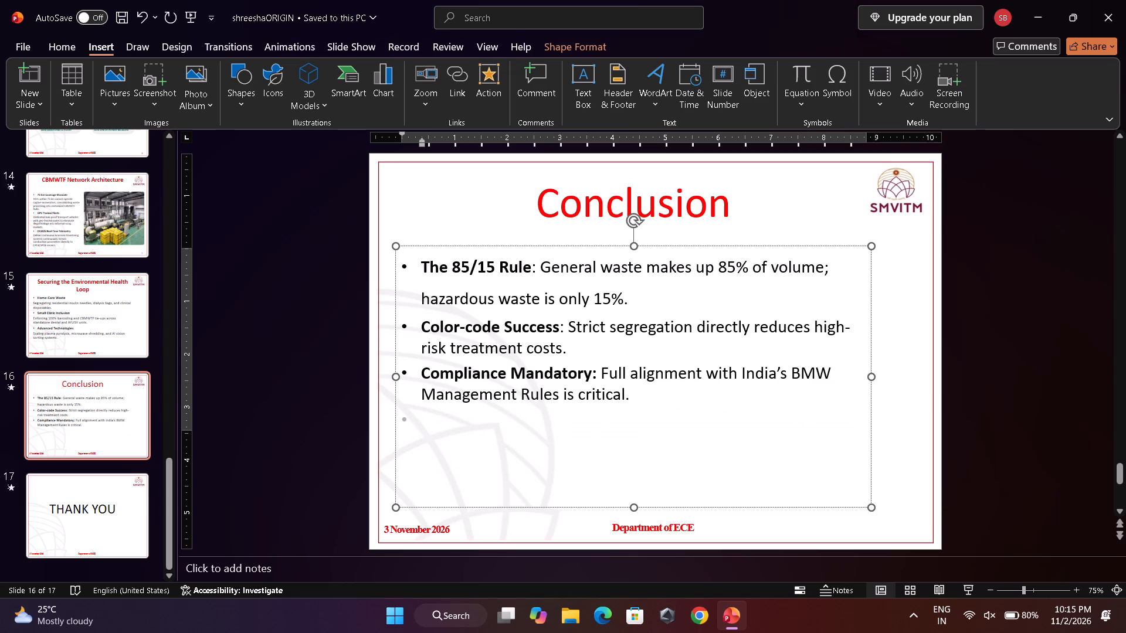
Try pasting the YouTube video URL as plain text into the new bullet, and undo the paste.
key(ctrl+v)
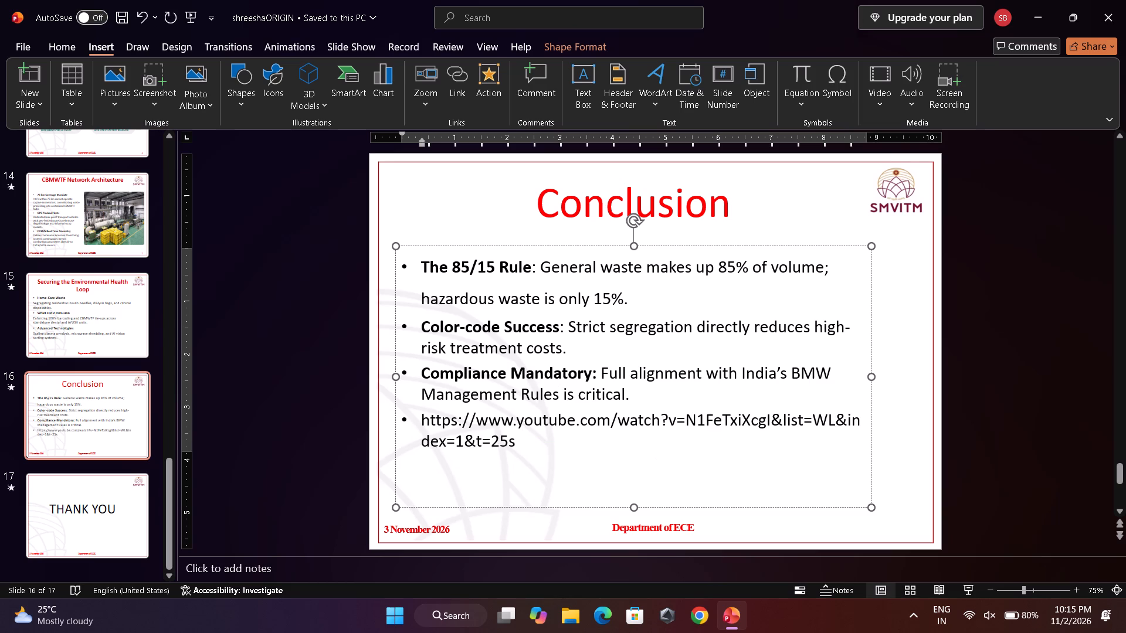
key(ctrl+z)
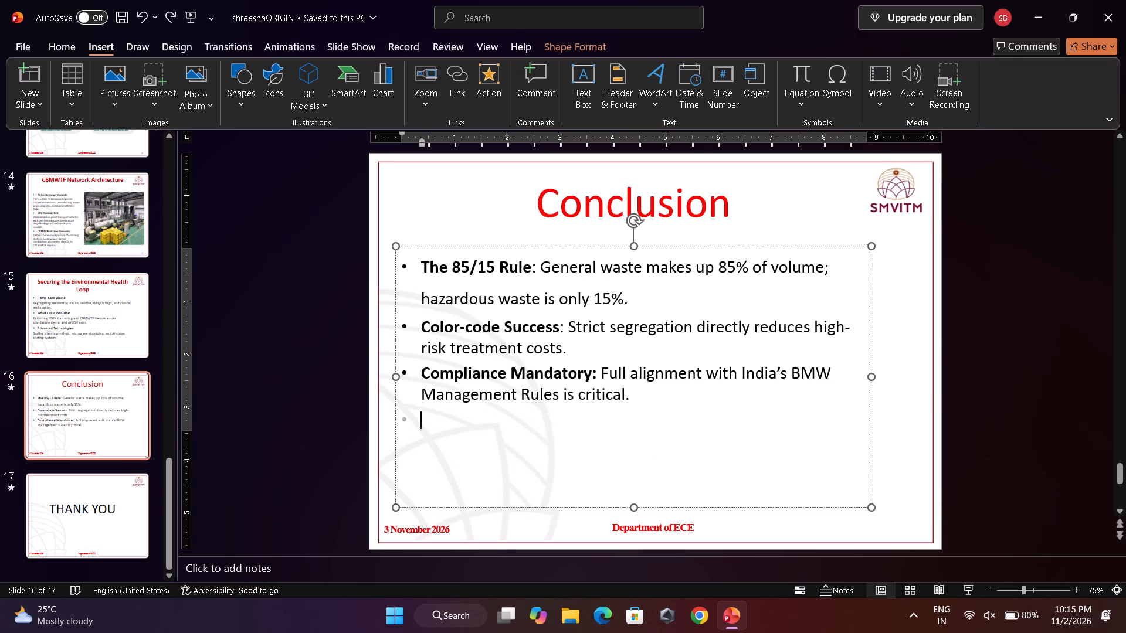
Insert a hyperlink in the empty bullet targeting slide 16, Conclusion, with the copied YouTube video URL as its display text.
right_click(628, 442)
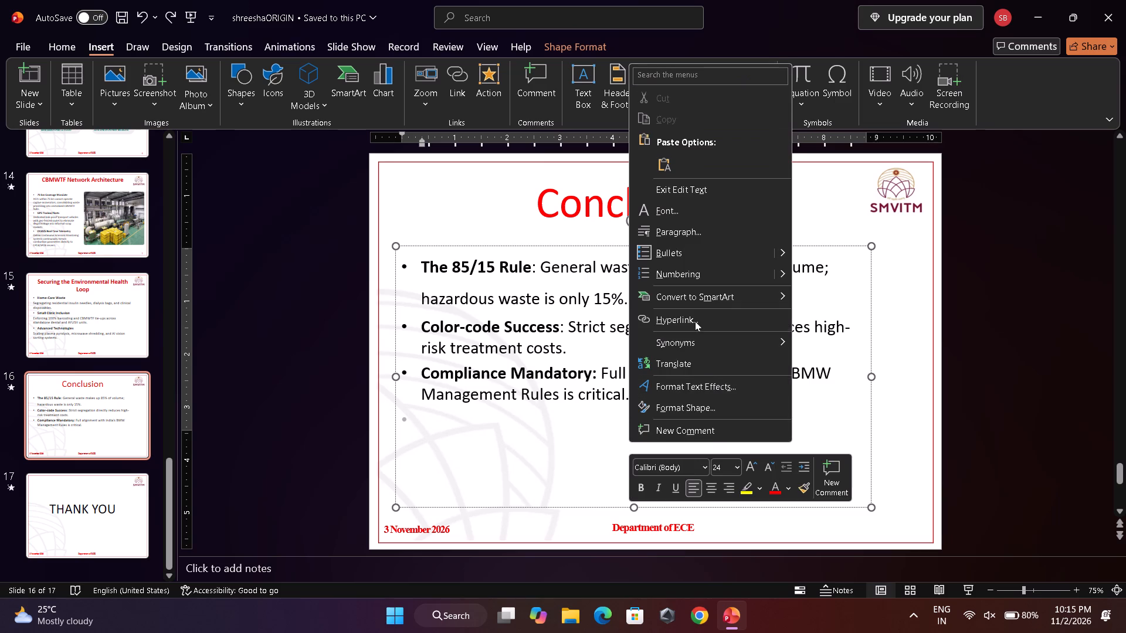
click(690, 324)
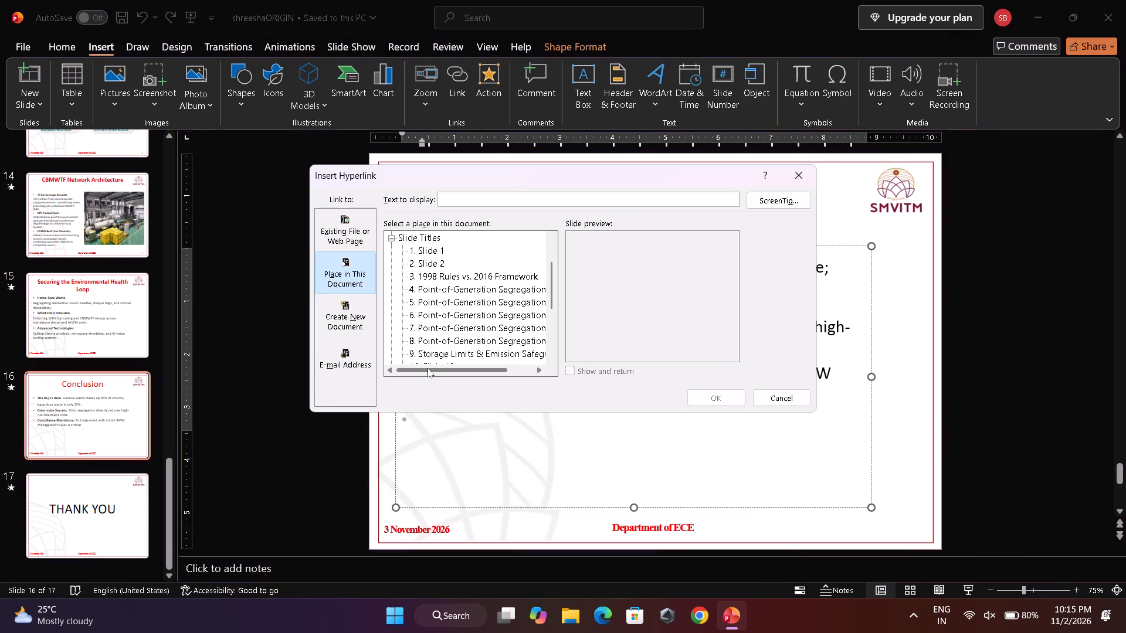
scroll(467, 309, down, 5)
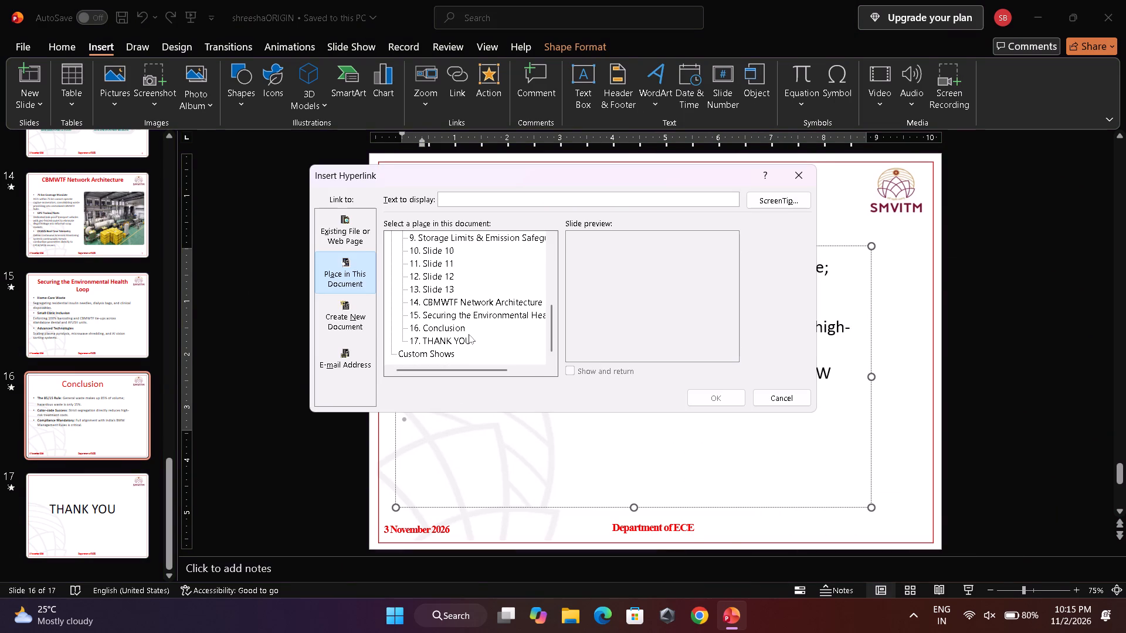
click(467, 338)
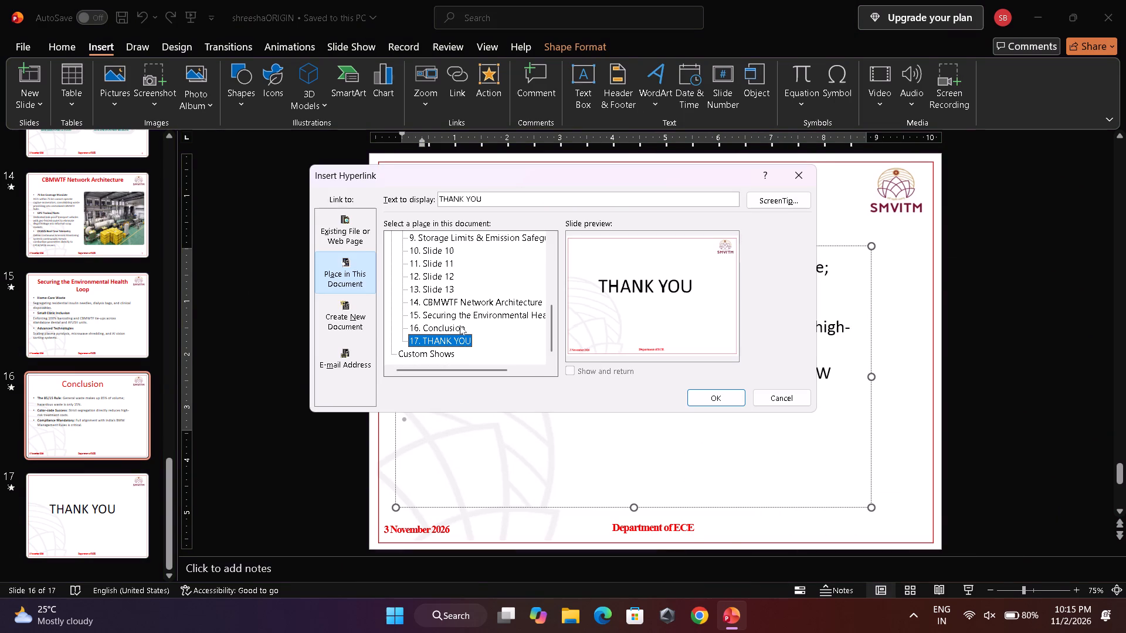
click(459, 326)
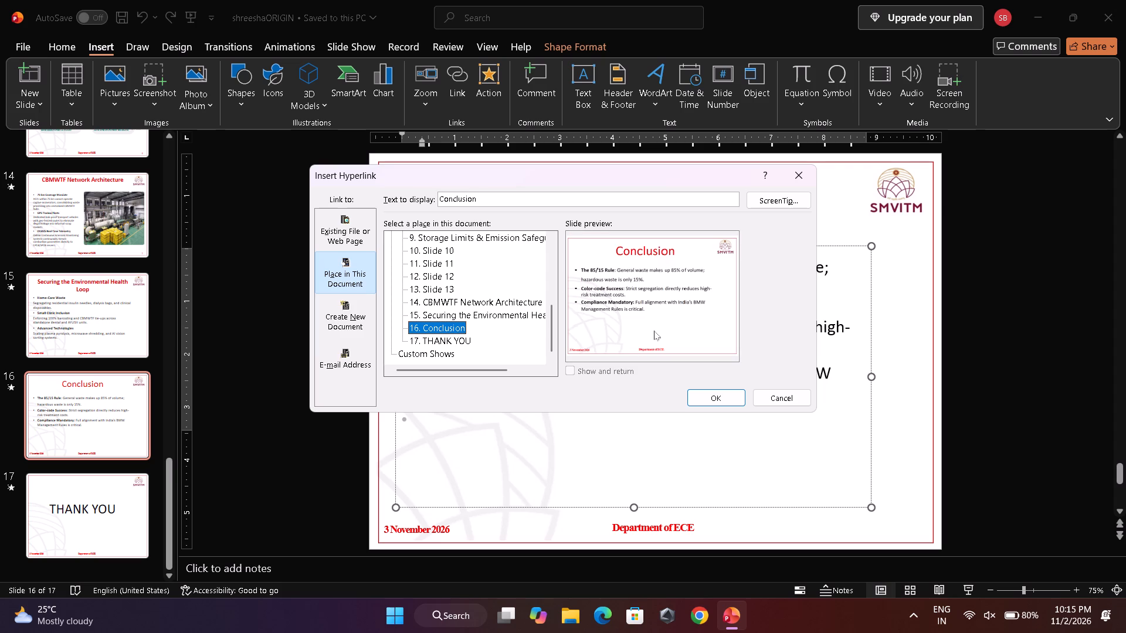
click(654, 331)
click(531, 198)
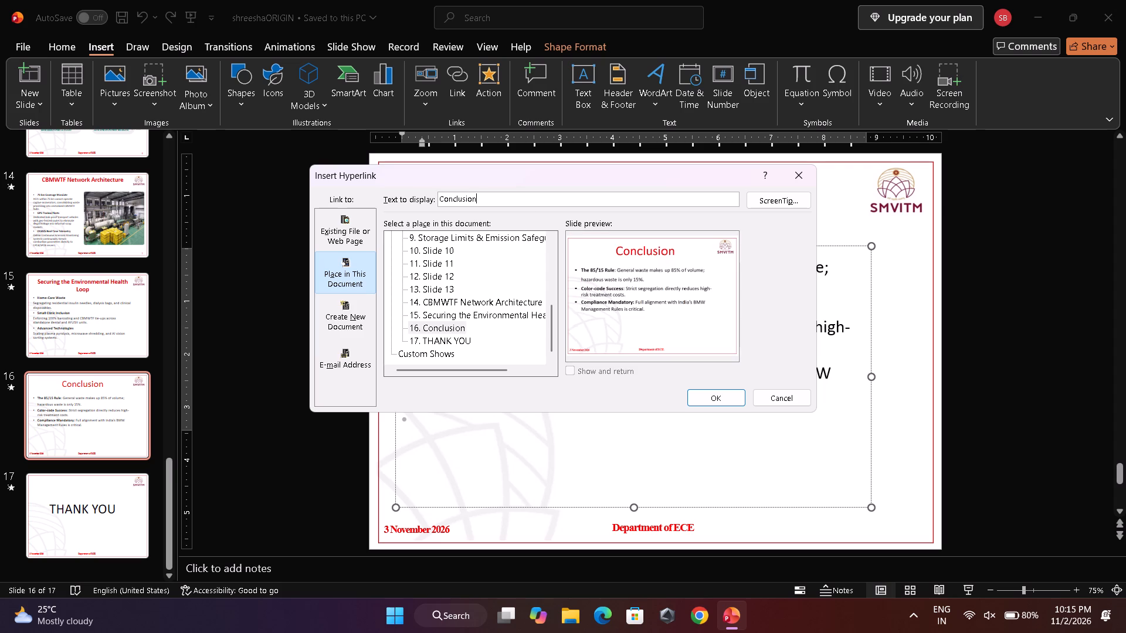
key(BackSpace)
key(BackSpace)
key(BackSpace)
key(BackSpace)
key(BackSpace)
key(BackSpace)
key(BackSpace)
key(BackSpace)
key(BackSpace)
key(BackSpace)
key(BackSpace)
key(BackSpace)
key(BackSpace)
key(BackSpace)
key(BackSpace)
key(ctrl+v)
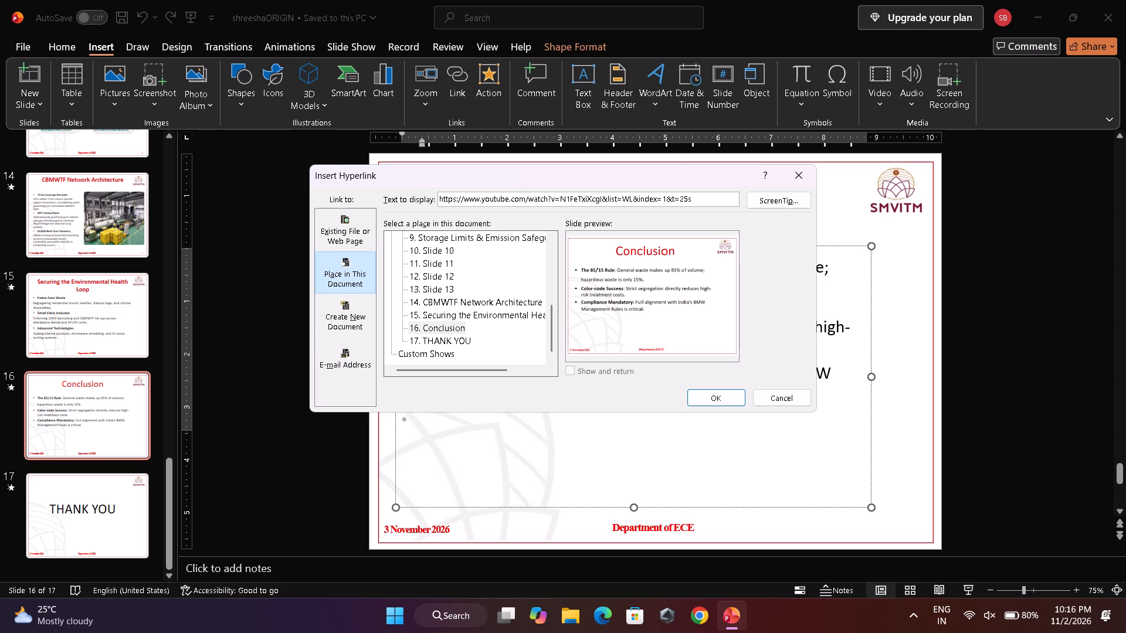
key(Return)
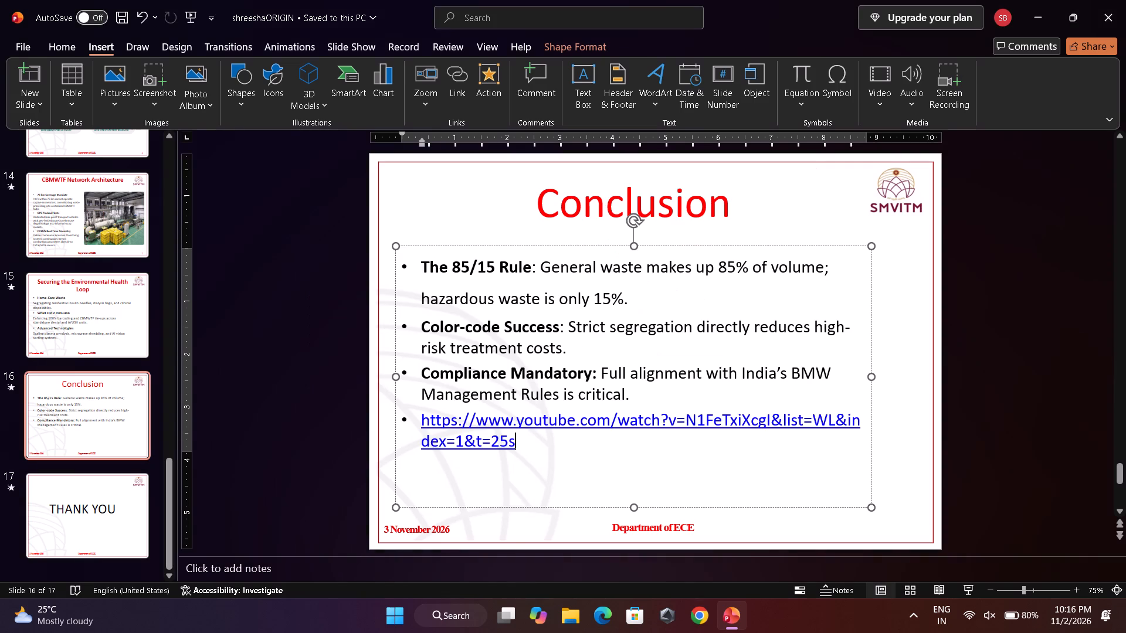
Remove the bullet marker from the YouTube link line on the Conclusion slide and put a space before the link.
click(419, 418)
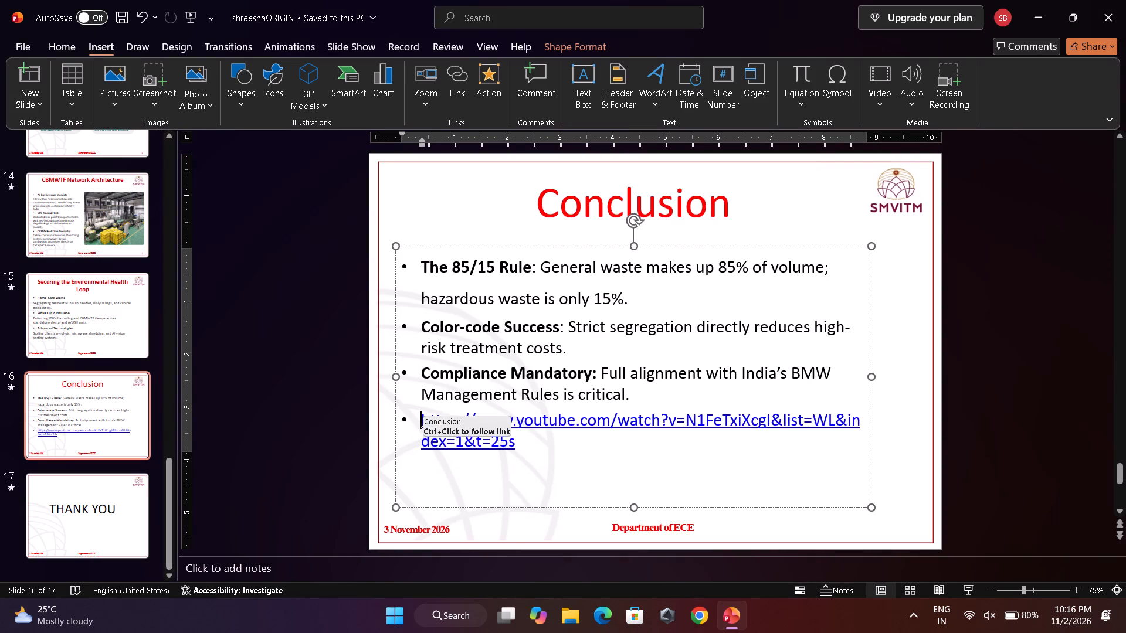
key(BackSpace)
key(space)
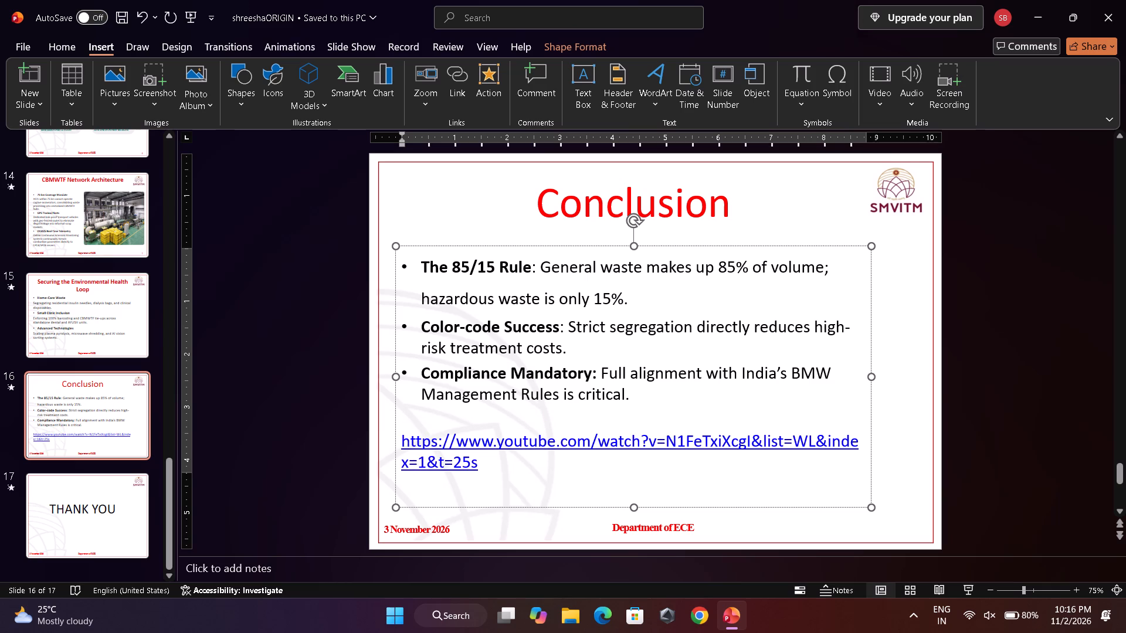
click(1003, 369)
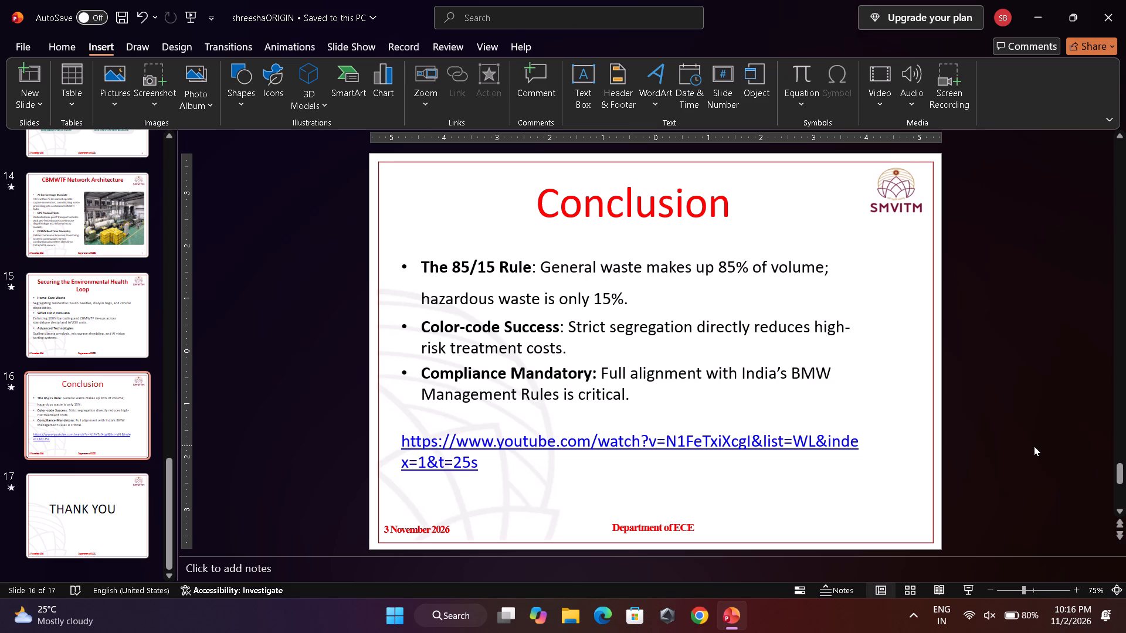
Save the presentation and close PowerPoint.
key(ctrl+s)
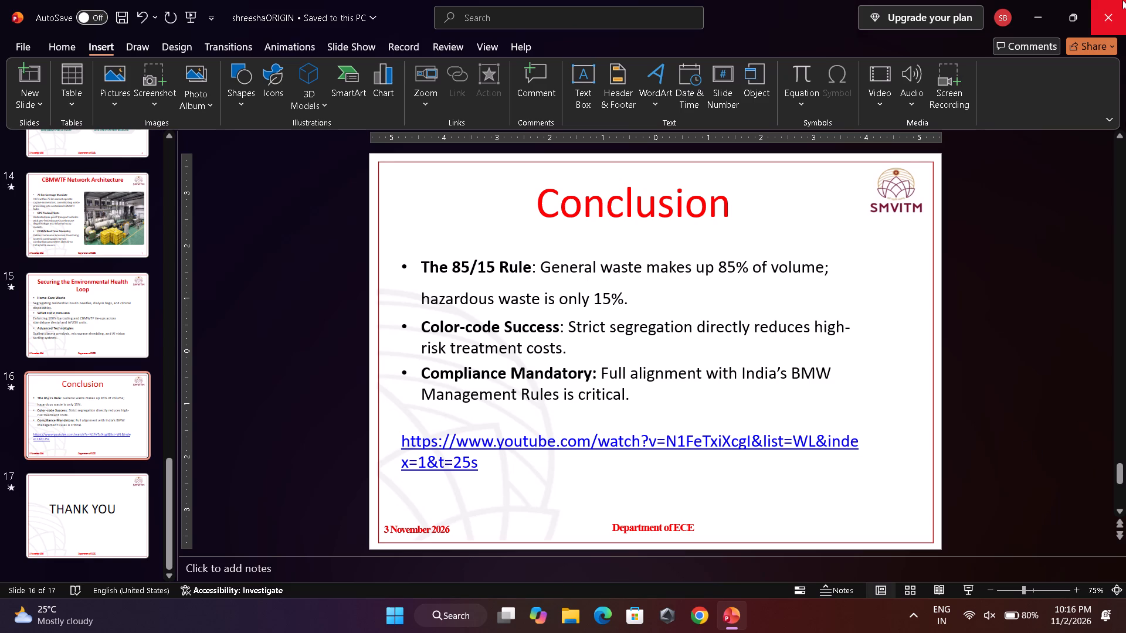
click(1122, 0)
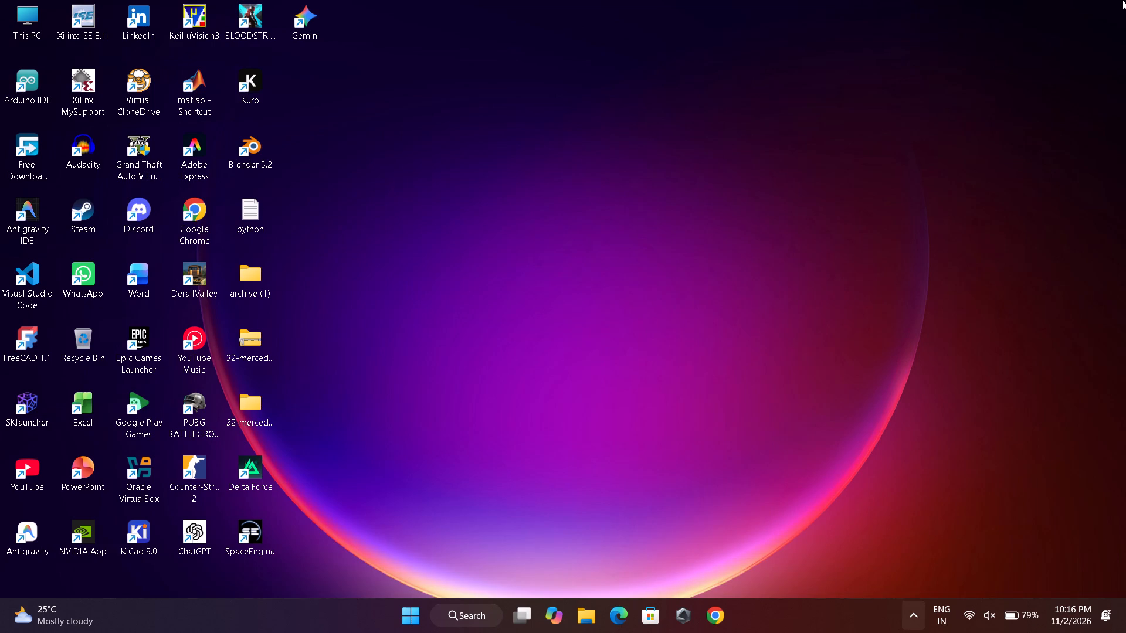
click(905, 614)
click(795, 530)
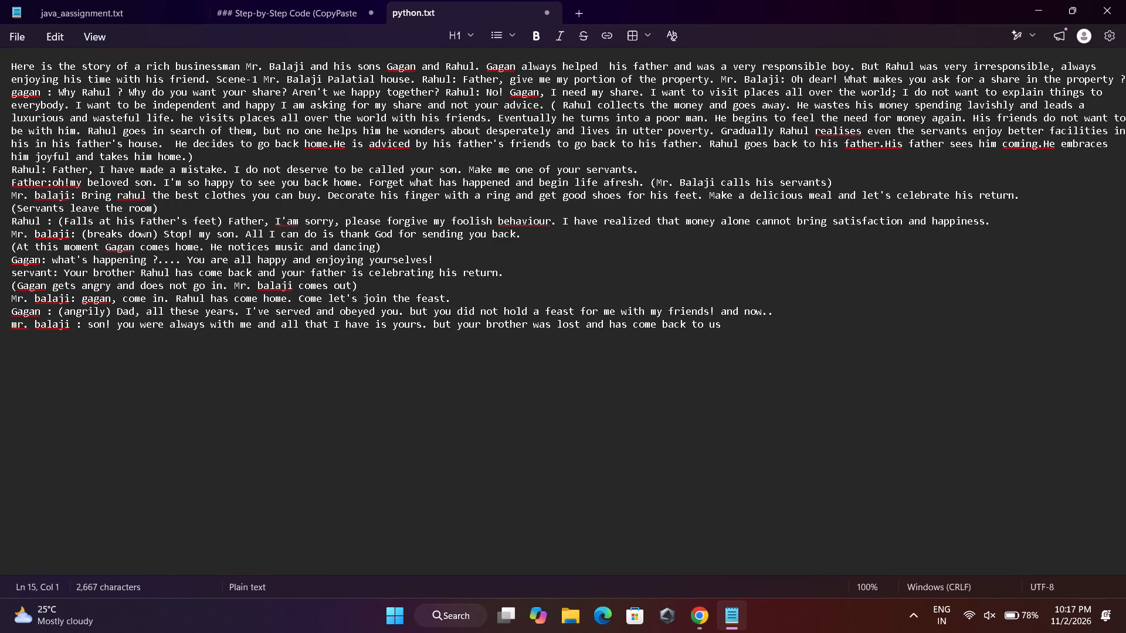
key(1)
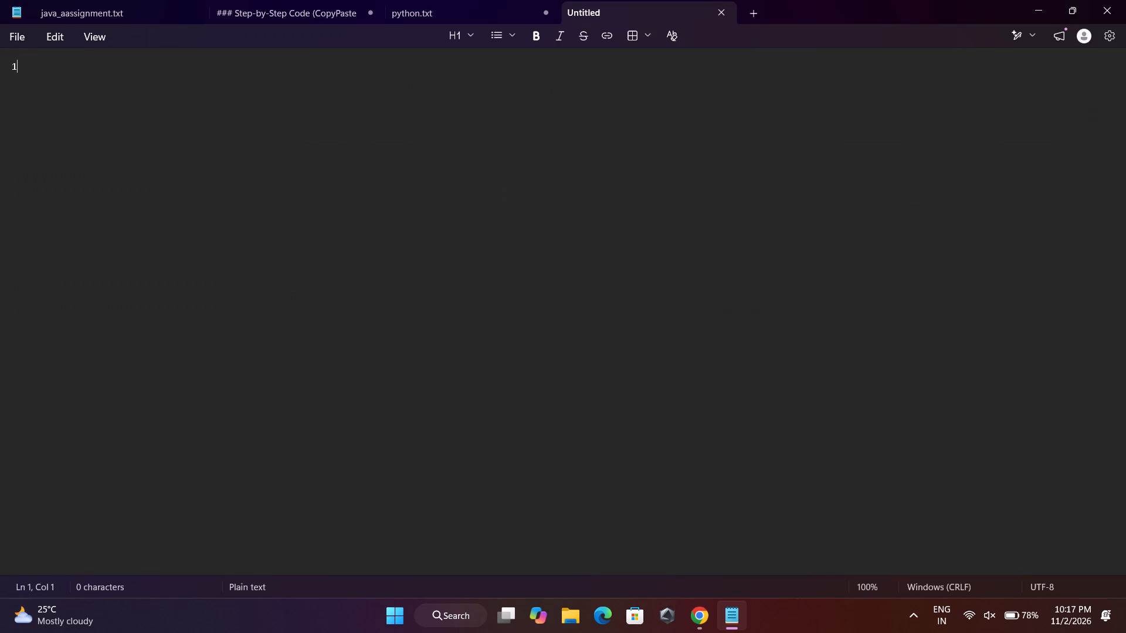
key(period)
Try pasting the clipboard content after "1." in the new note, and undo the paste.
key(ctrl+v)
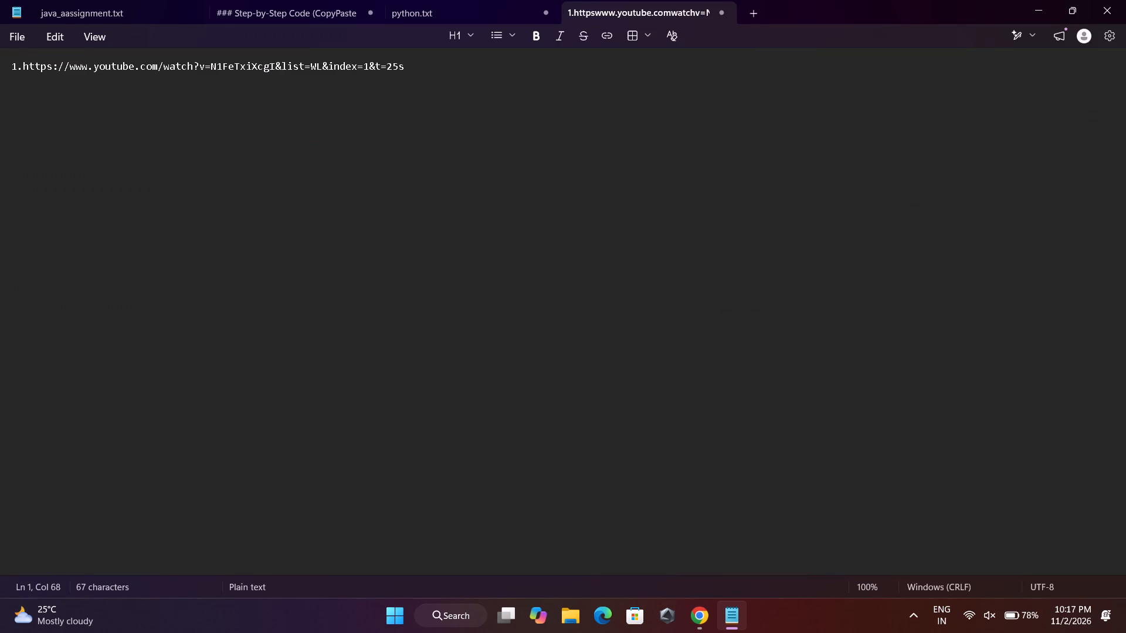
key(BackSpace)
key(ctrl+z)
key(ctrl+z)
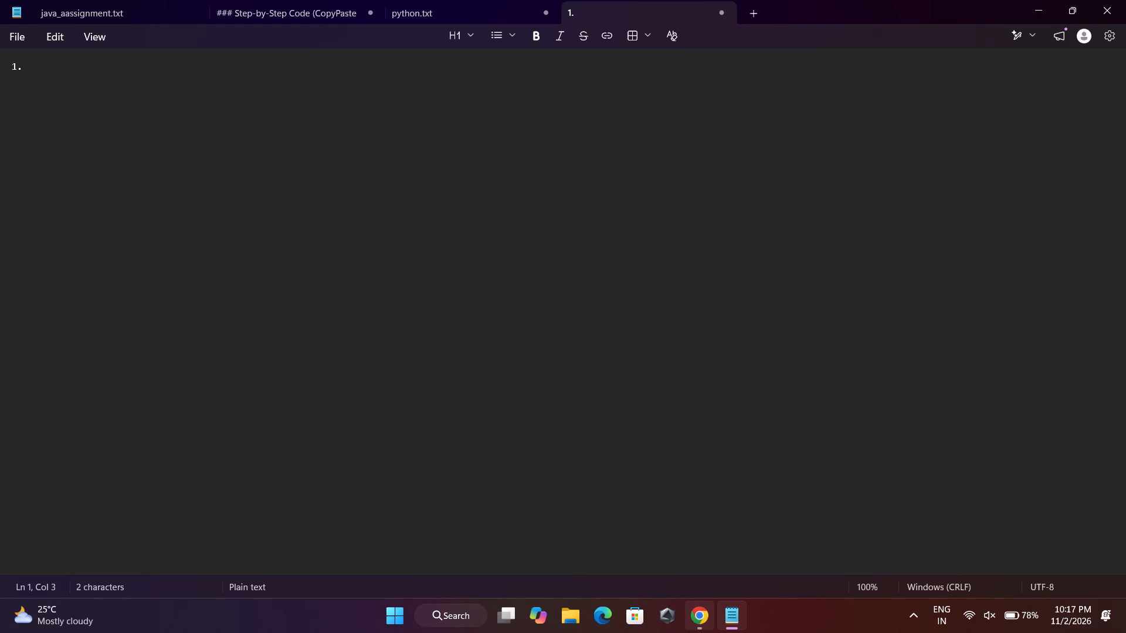
Copy the selected first quiz question from Slido and paste it after "1." in the Notepad document.
click(702, 560)
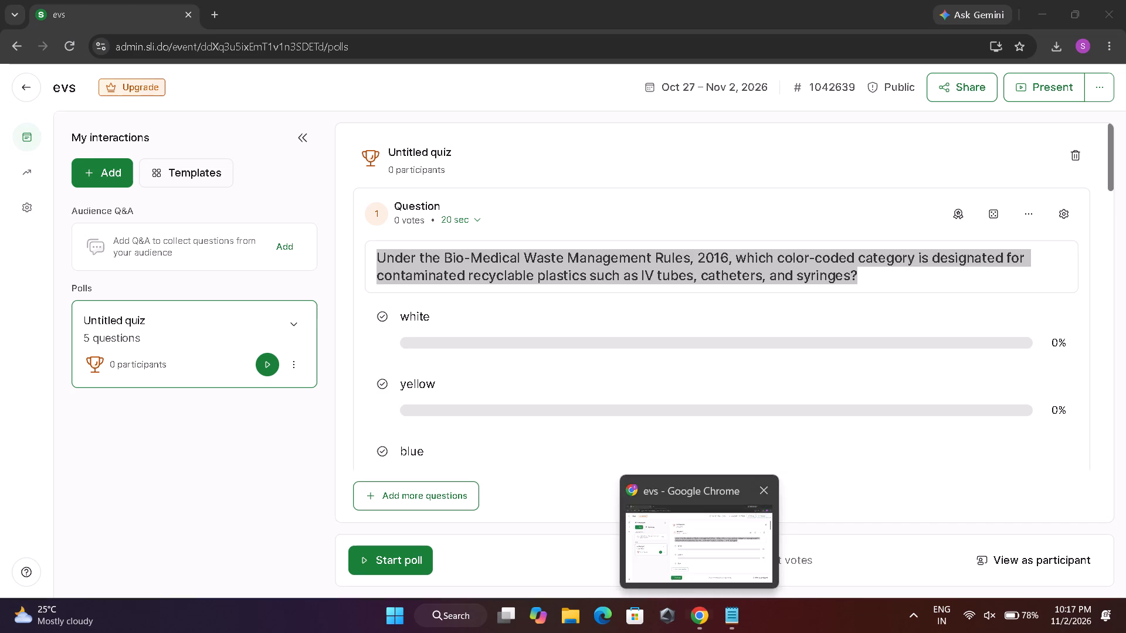
key(ctrl+c)
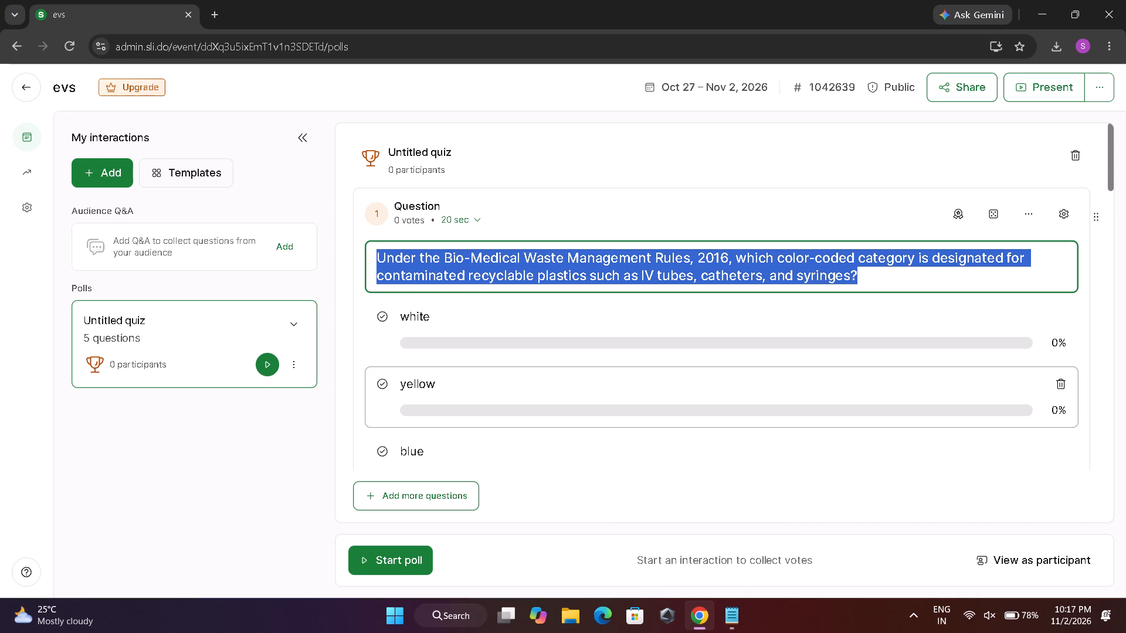
key(alt+Tab)
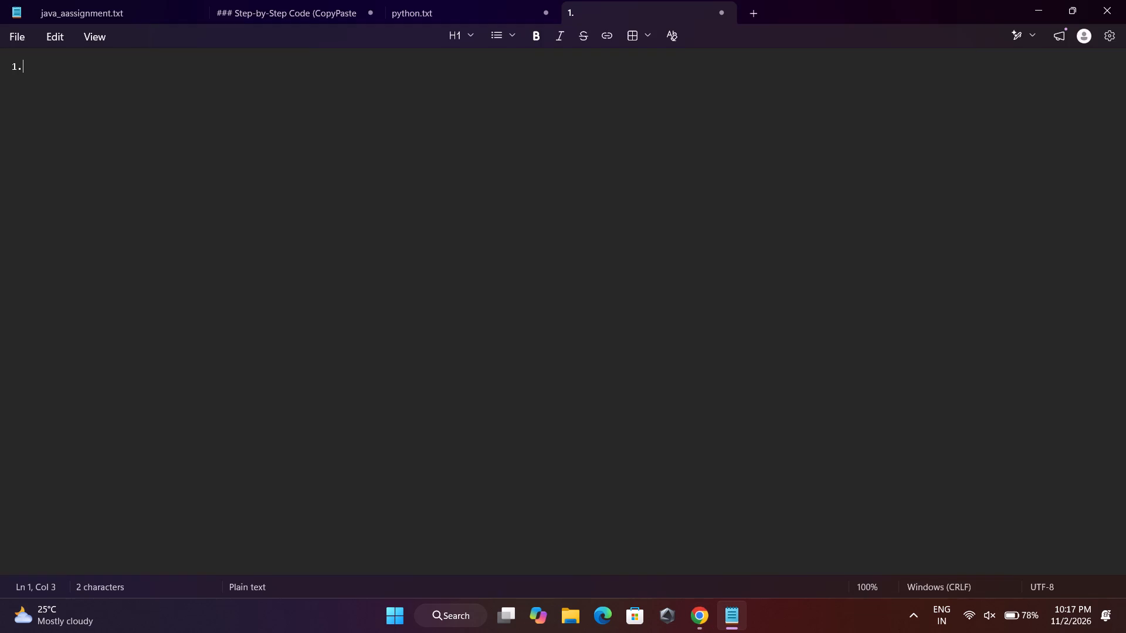
key(ctrl+v)
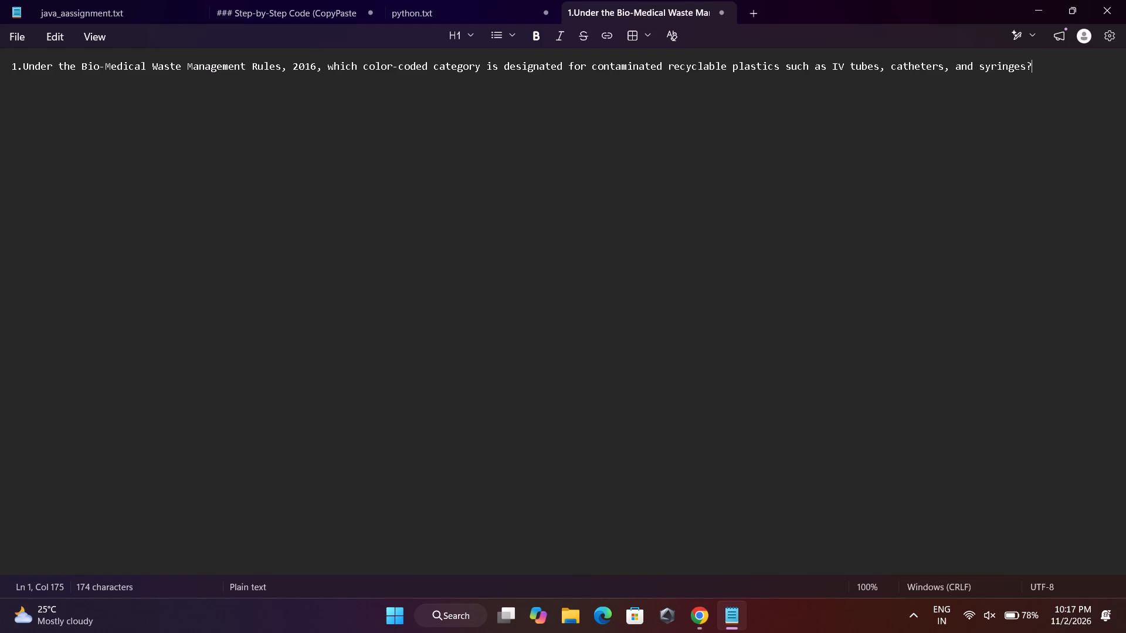
Copy Slido's second question, about the maximum on-site storage duration of untreated biomedical waste, into Notepad on a new line numbered "2.".
key(alt+Tab)
scroll(496, 380, down, 1)
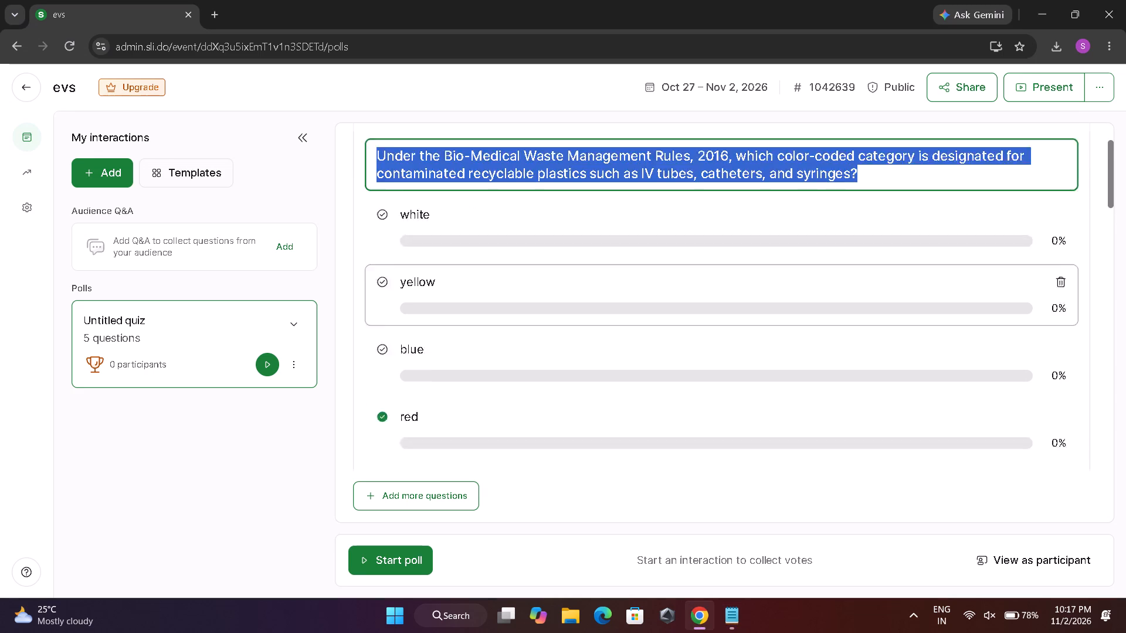
scroll(496, 380, down, 1)
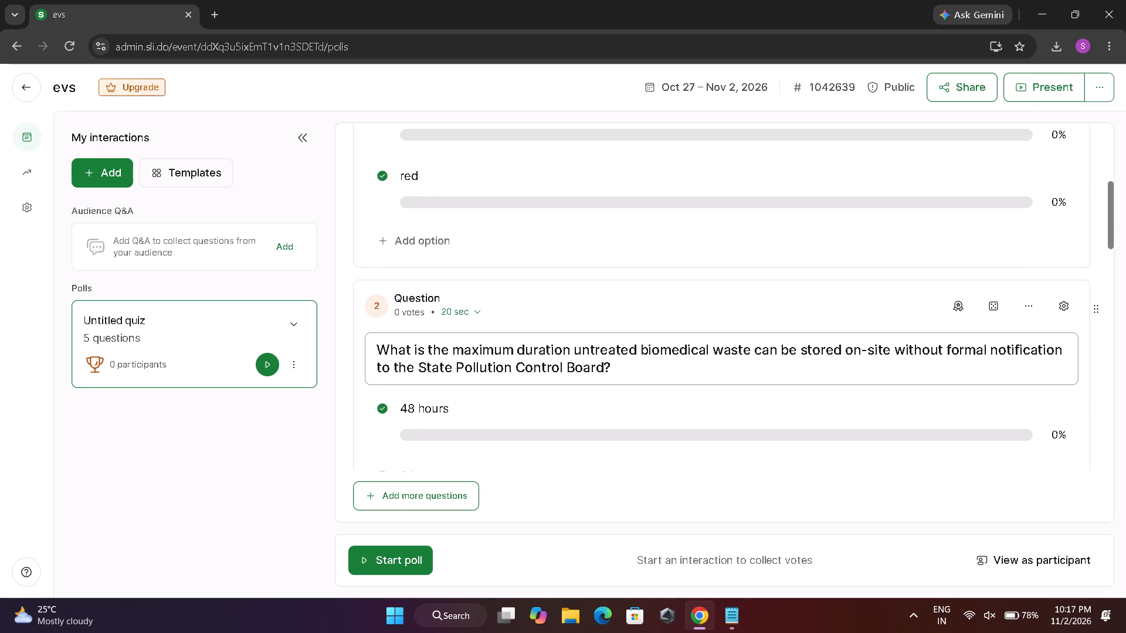
click(445, 355)
double_click(445, 355)
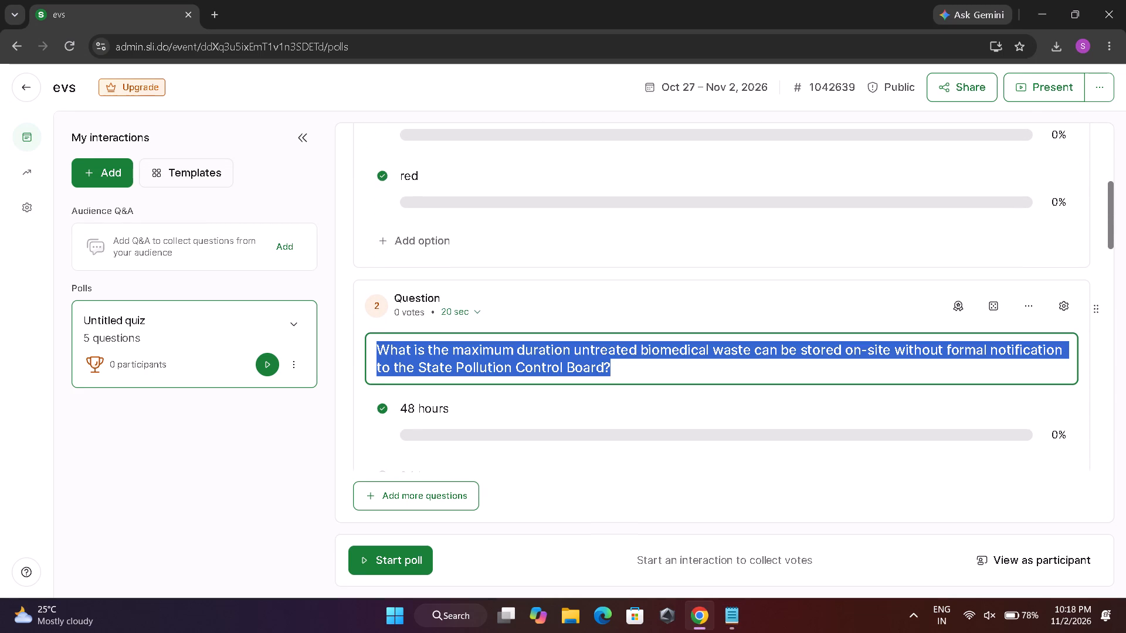
key(ctrl+c)
key(alt+Tab)
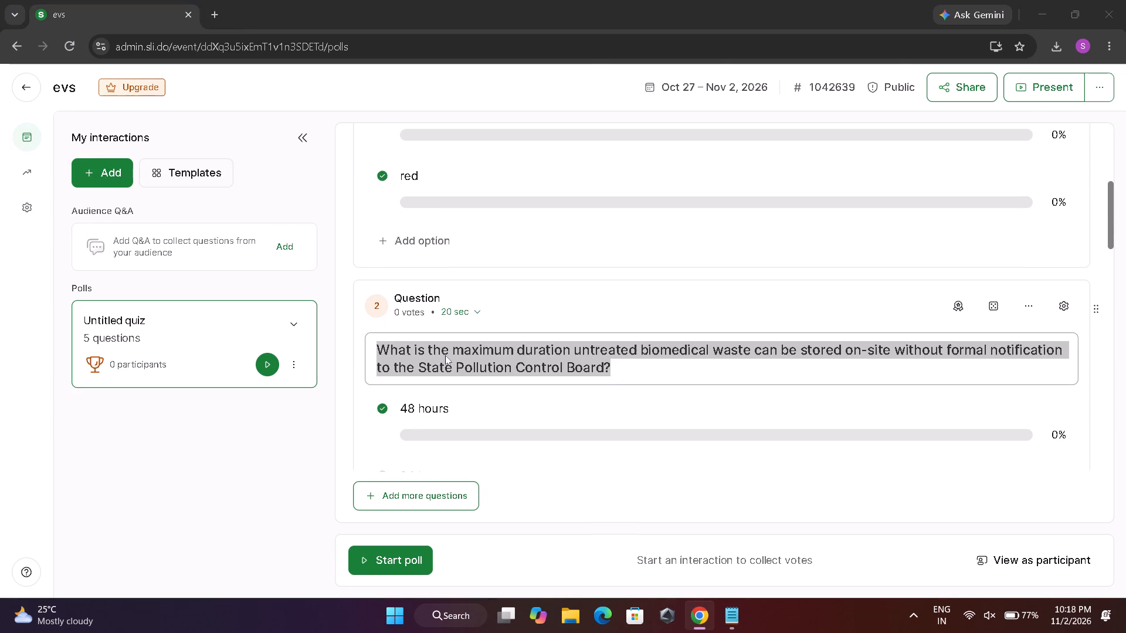
key(Return)
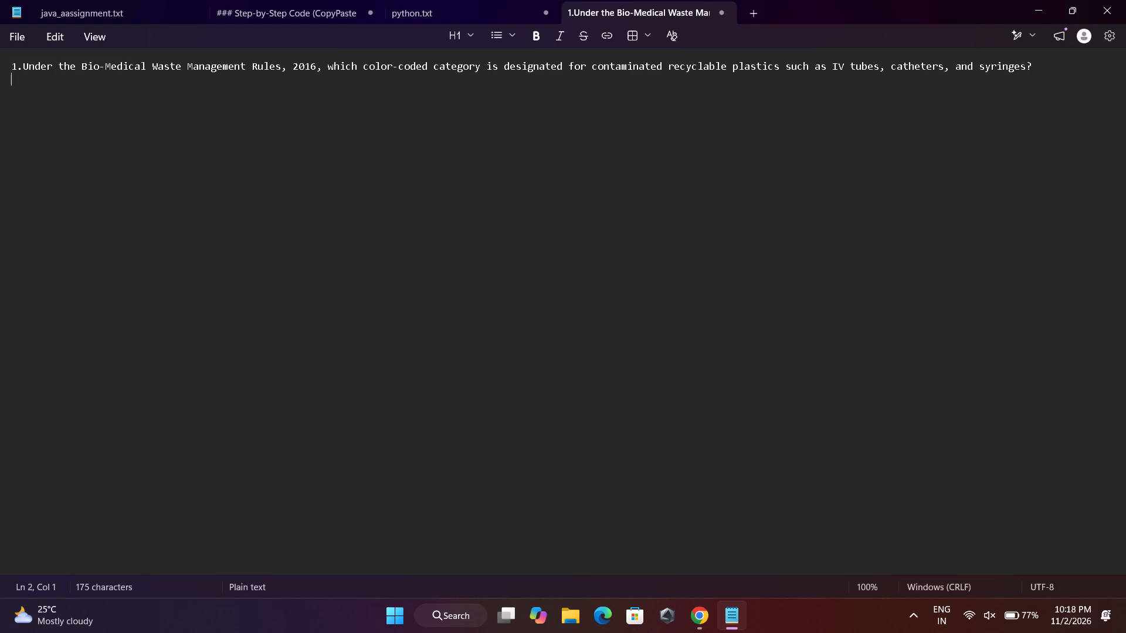
text(22)
key(BackSpace)
key(period)
key(ctrl+v)
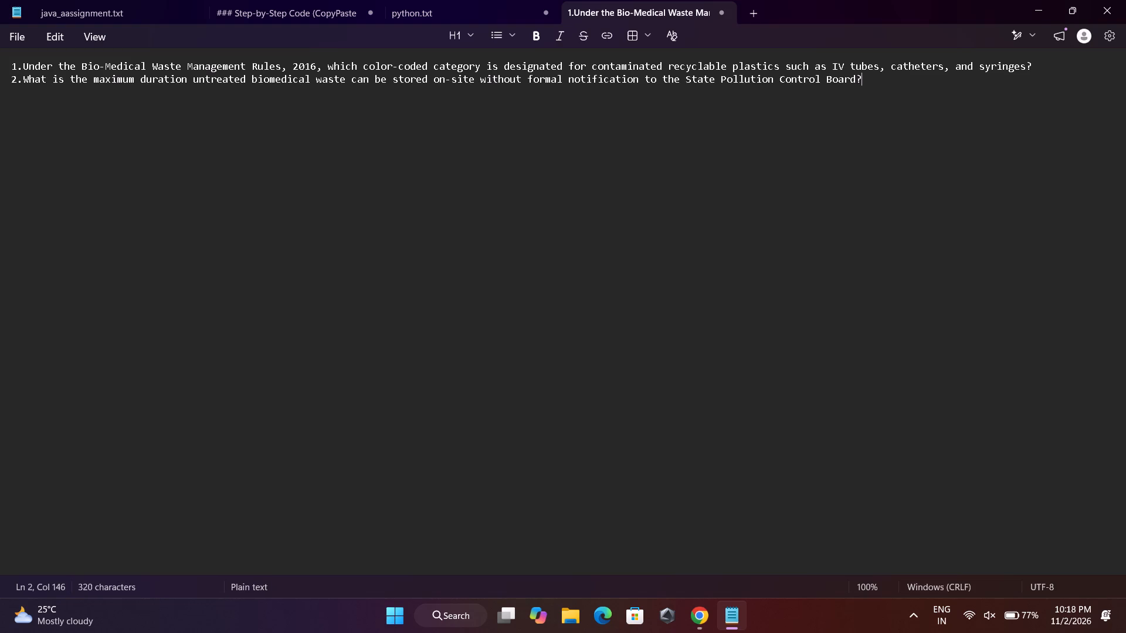
Copy Slido's third question, about radial distance from a CBMWTF and captive incinerators, into Notepad on a new line numbered "3.".
key(alt+Tab)
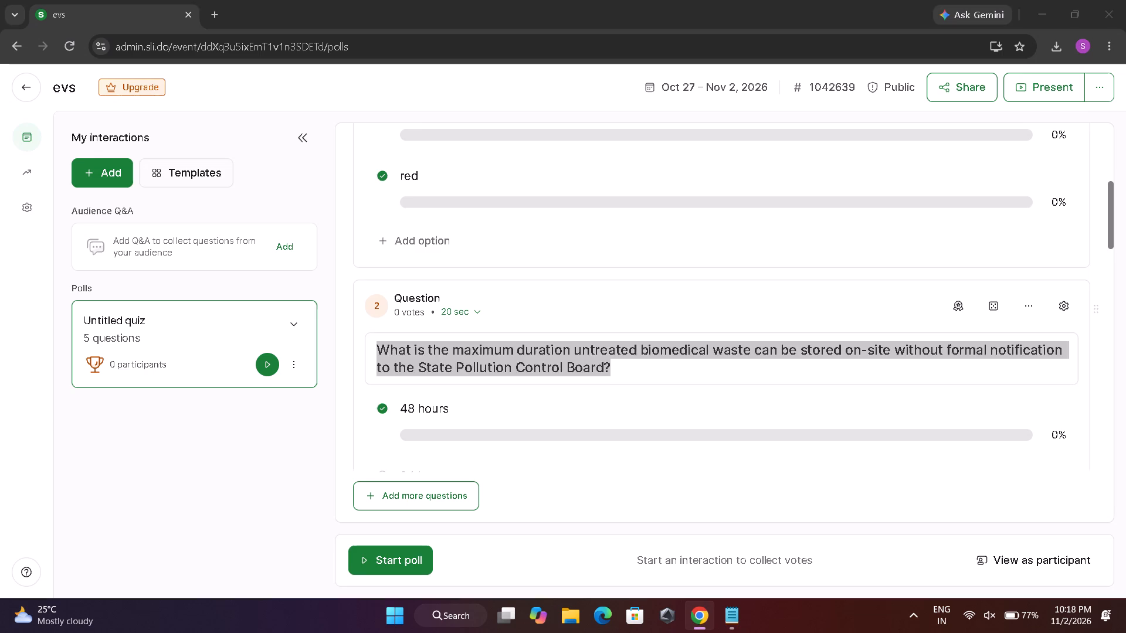
scroll(486, 441, down, 3)
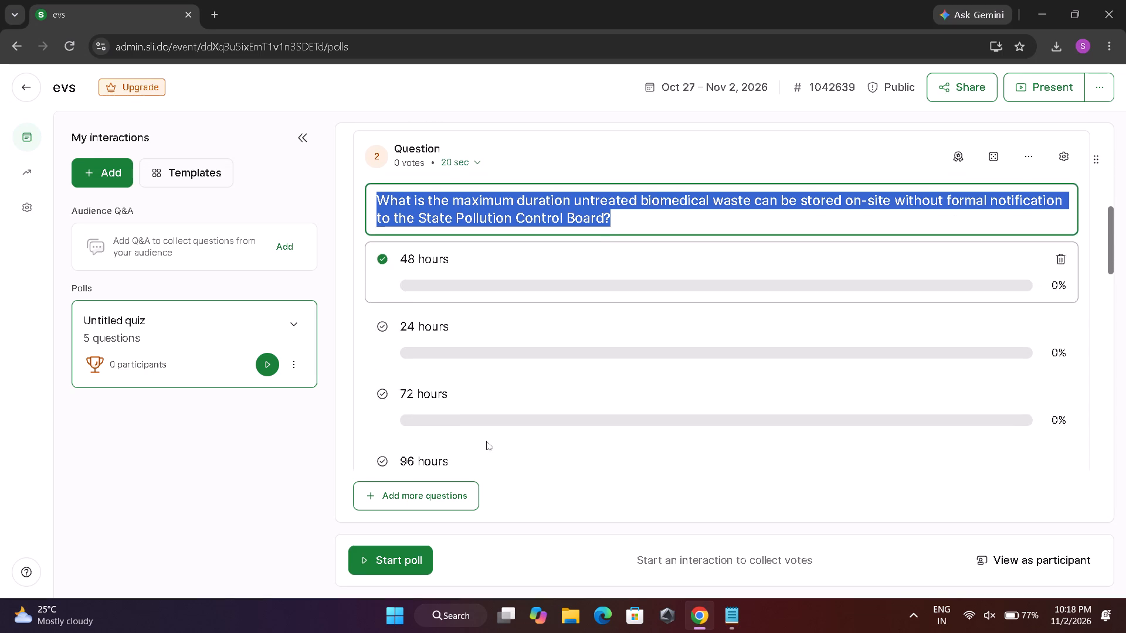
scroll(486, 441, down, 4)
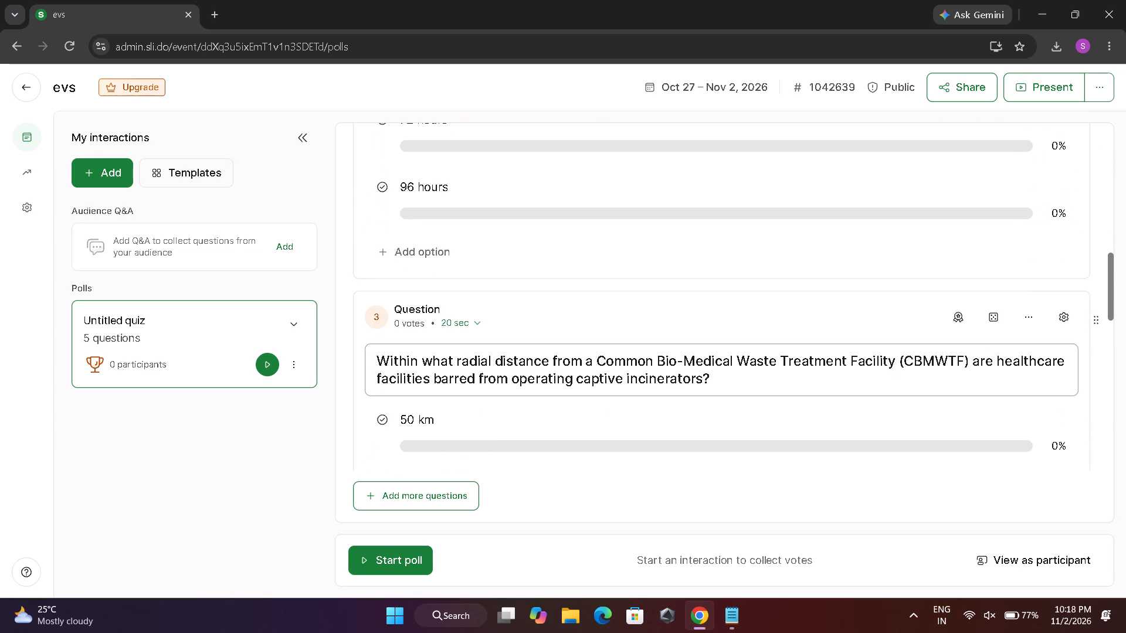
double_click(507, 380)
double_click(507, 380)
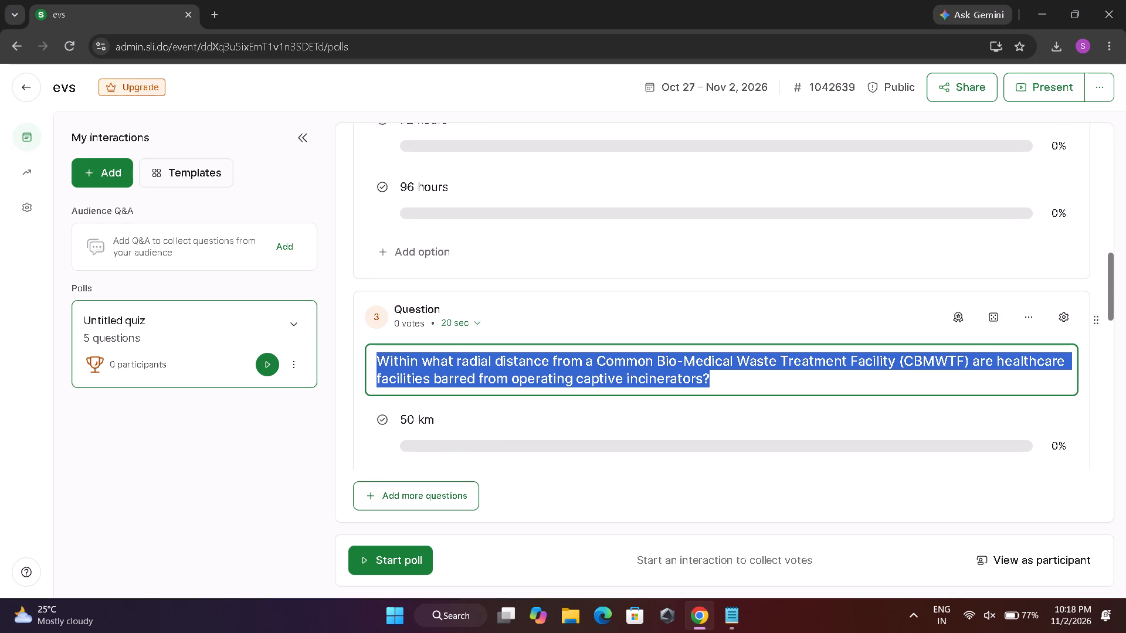
key(ctrl+c)
key(alt+Tab)
key(Return)
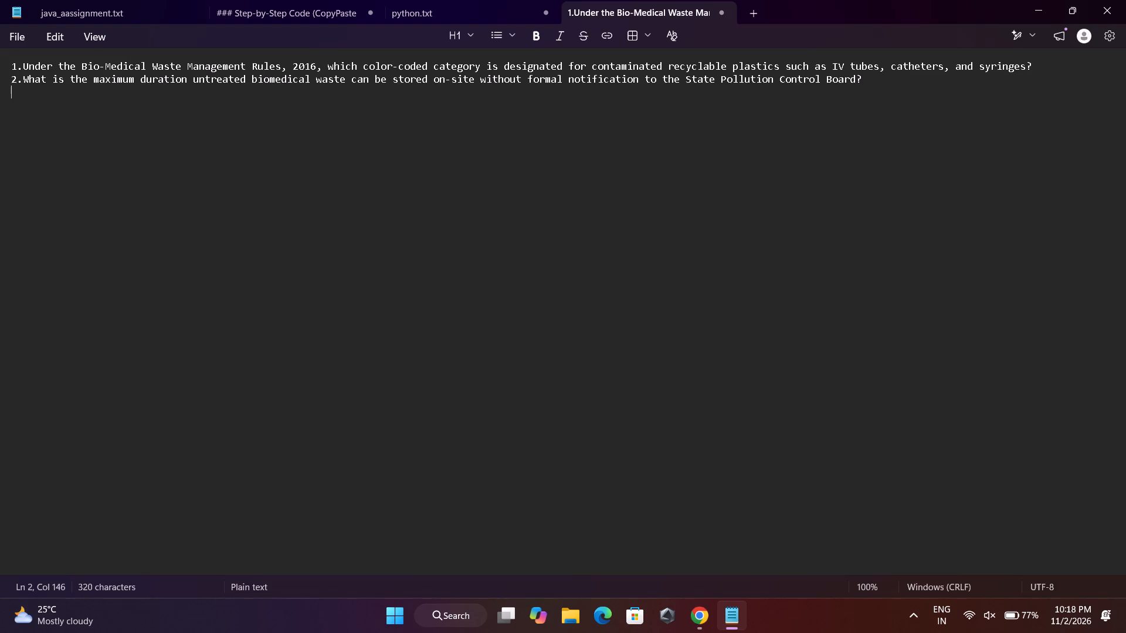
text(3.)
key(ctrl+v)
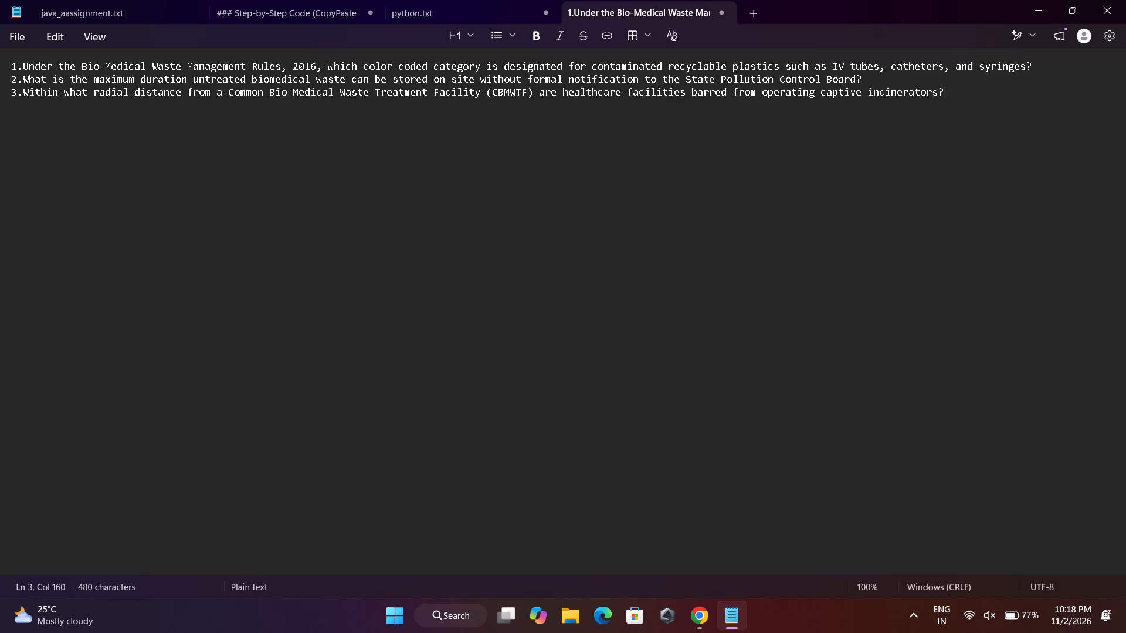
Copy Slido's fourth question, about prohibiting chlorinated plastic bags, into Notepad on a new line numbered "4.".
key(Return)
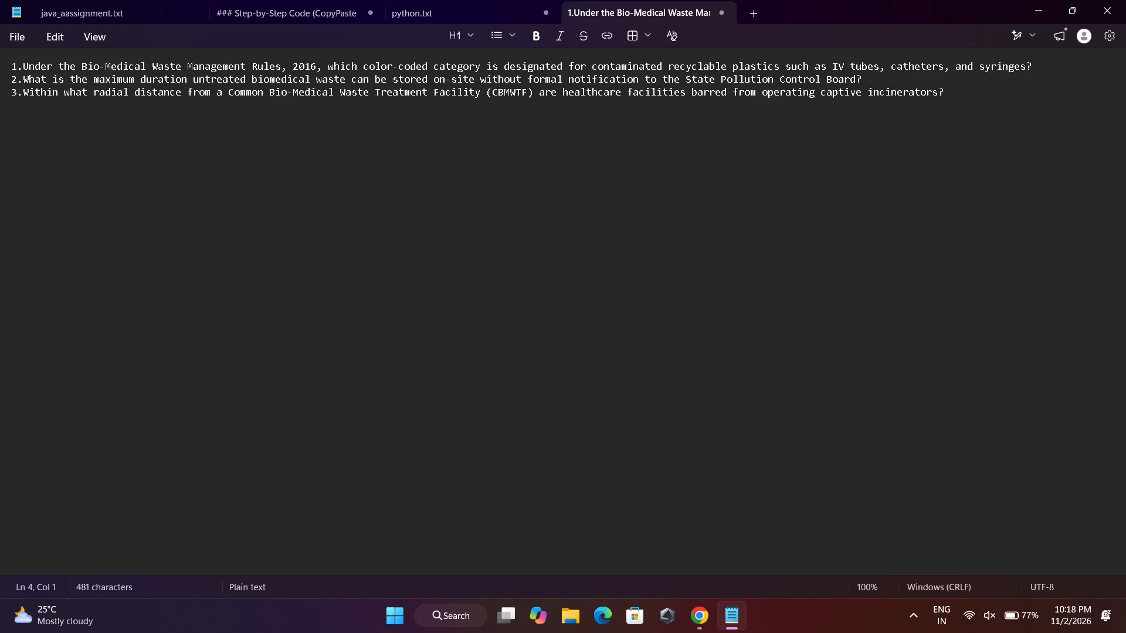
key(alt+Tab)
scroll(530, 329, down, 4)
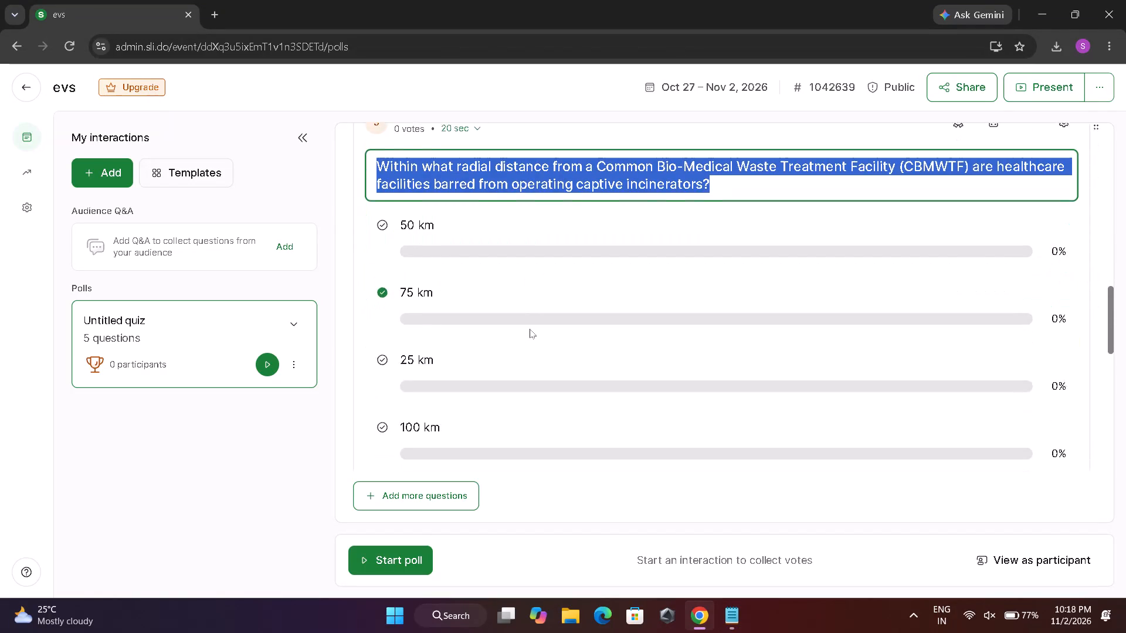
scroll(530, 329, down, 1)
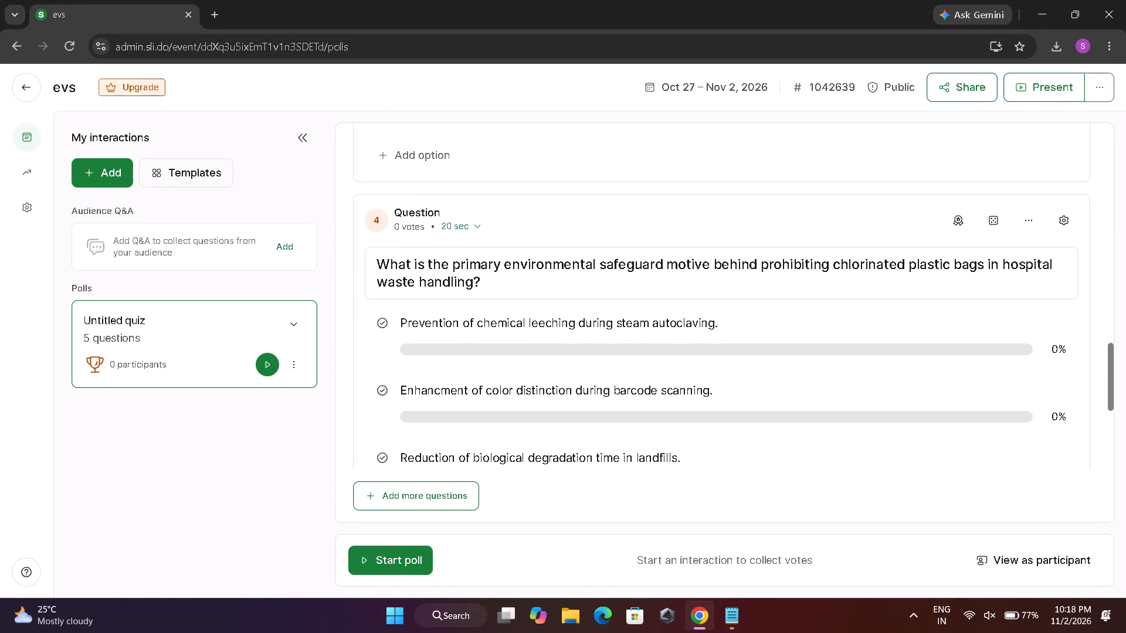
double_click(511, 291)
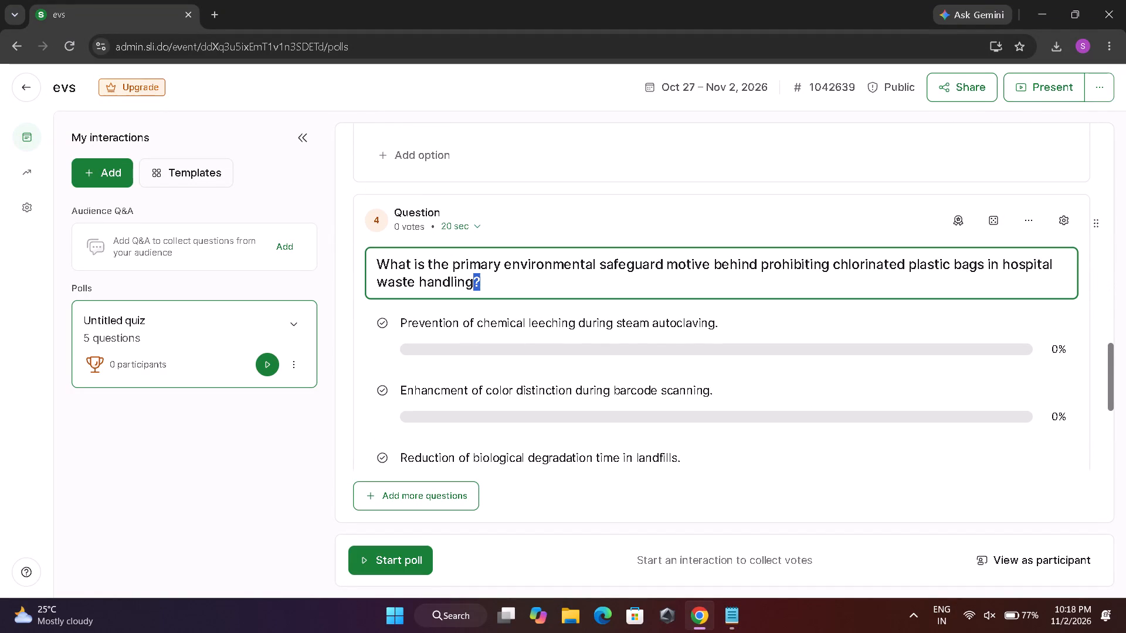
double_click(511, 291)
key(ctrl+c)
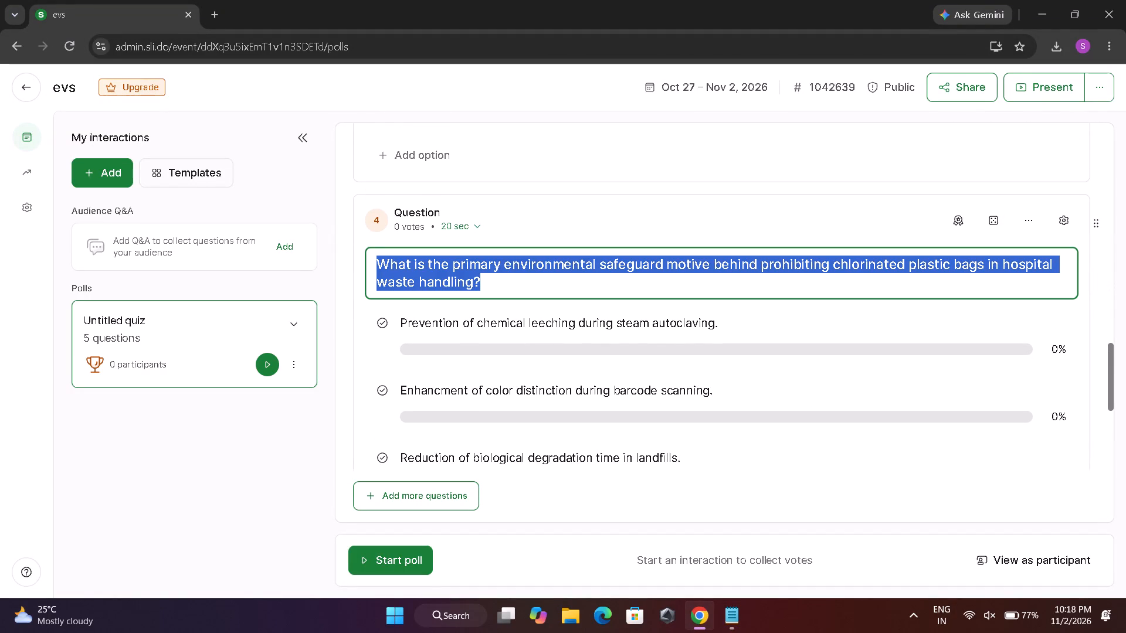
key(alt+Tab)
key(4)
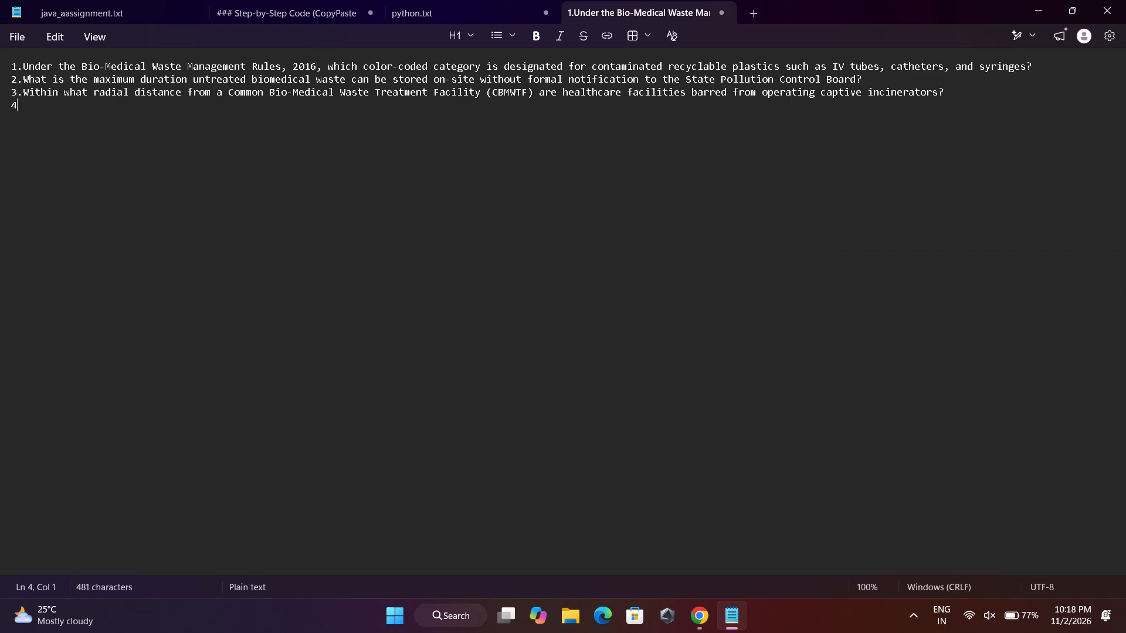
text(..)
key(BackSpace)
key(ctrl+v)
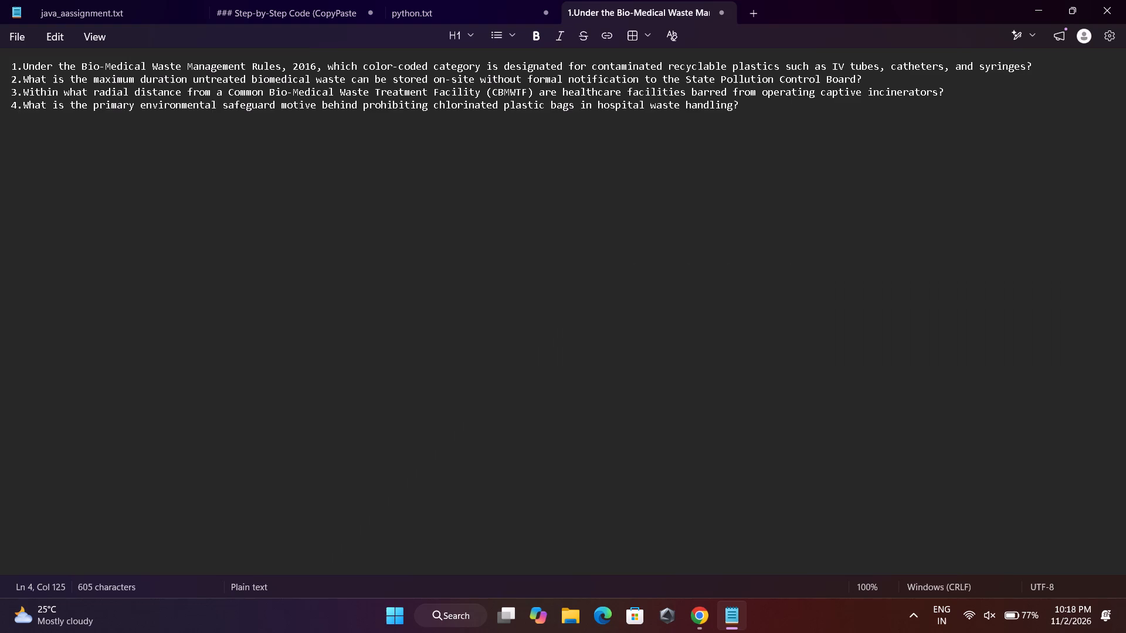
Copy question 4's first answer option, "Prevention of chemical leeching during steam autoclaving.", onto a new line below the question in Notepad.
key(alt+Tab)
scroll(511, 291, down, 1)
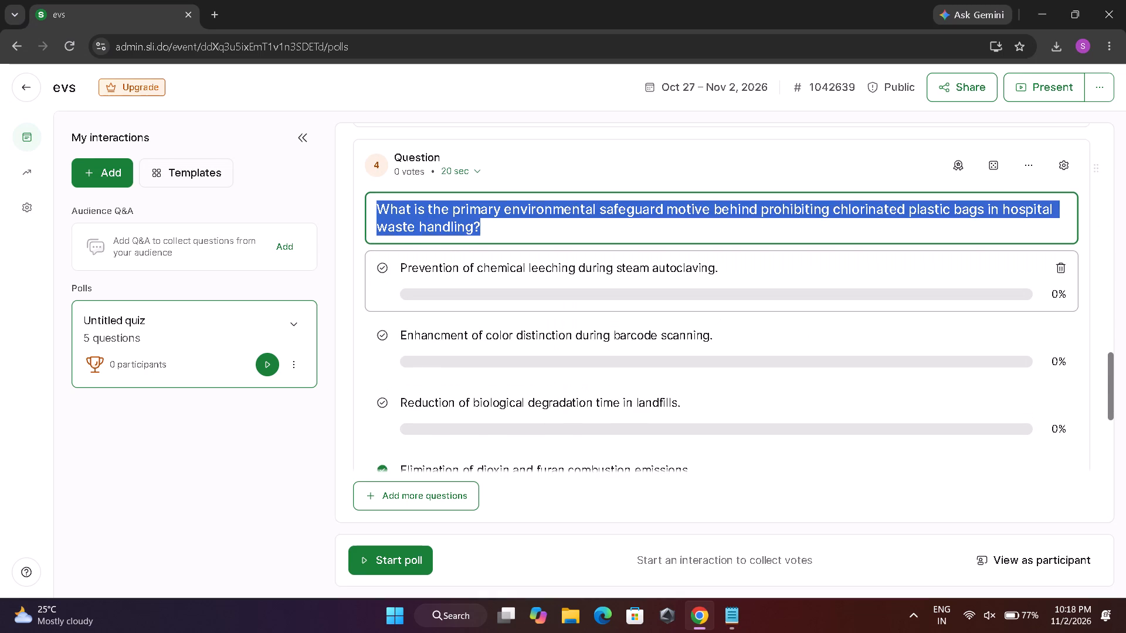
double_click(516, 281)
double_click(523, 315)
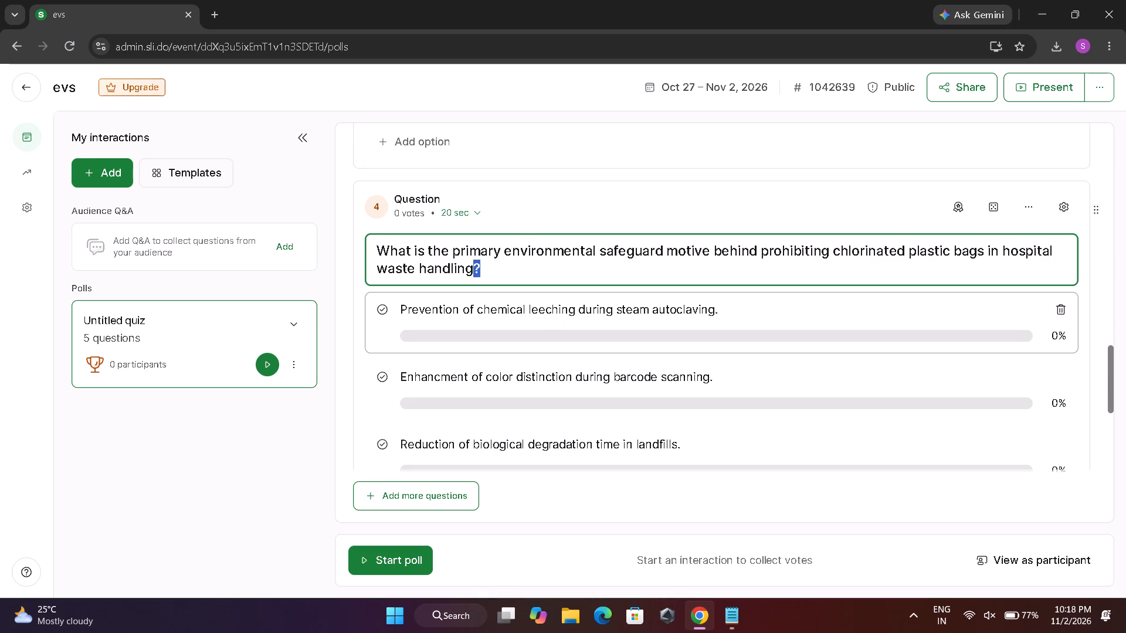
double_click(523, 315)
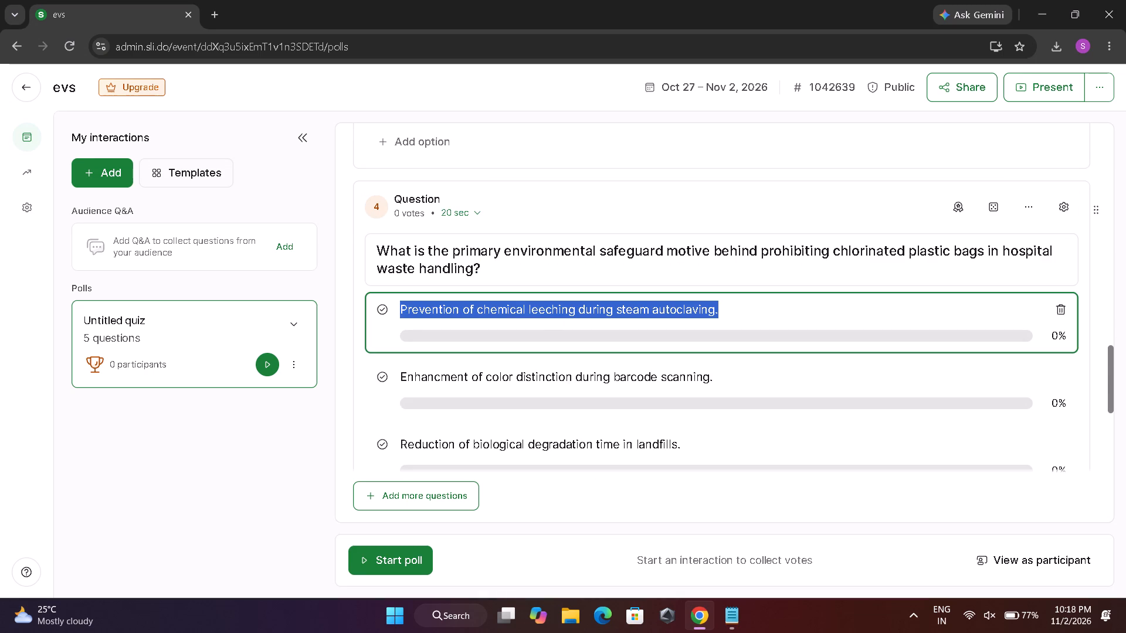
key(ctrl+c)
key(alt+Tab)
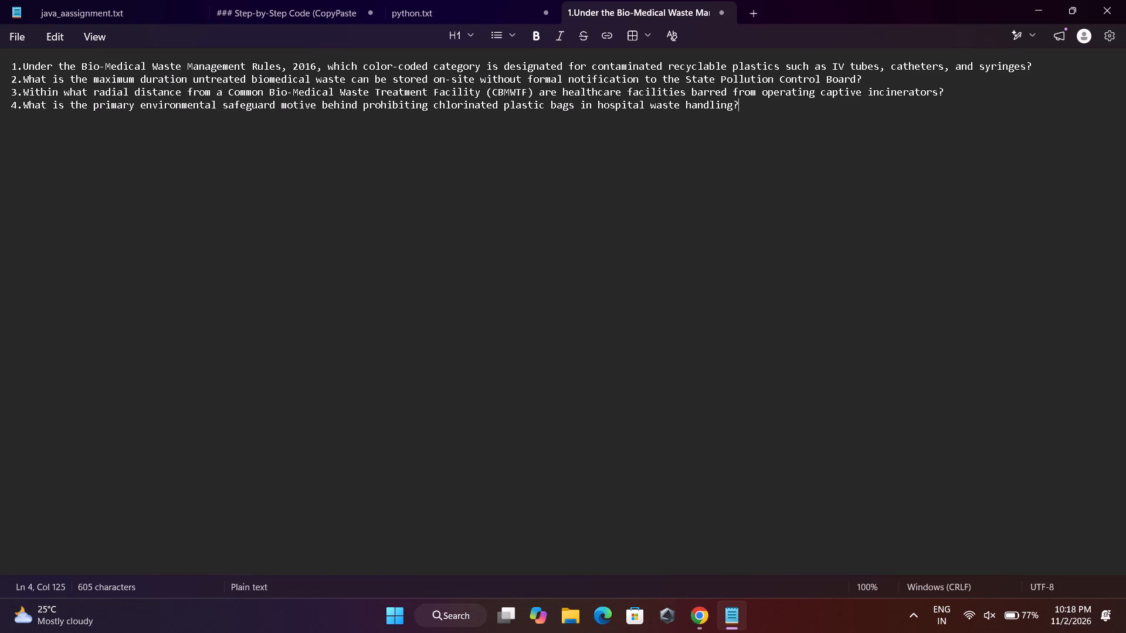
key(Return)
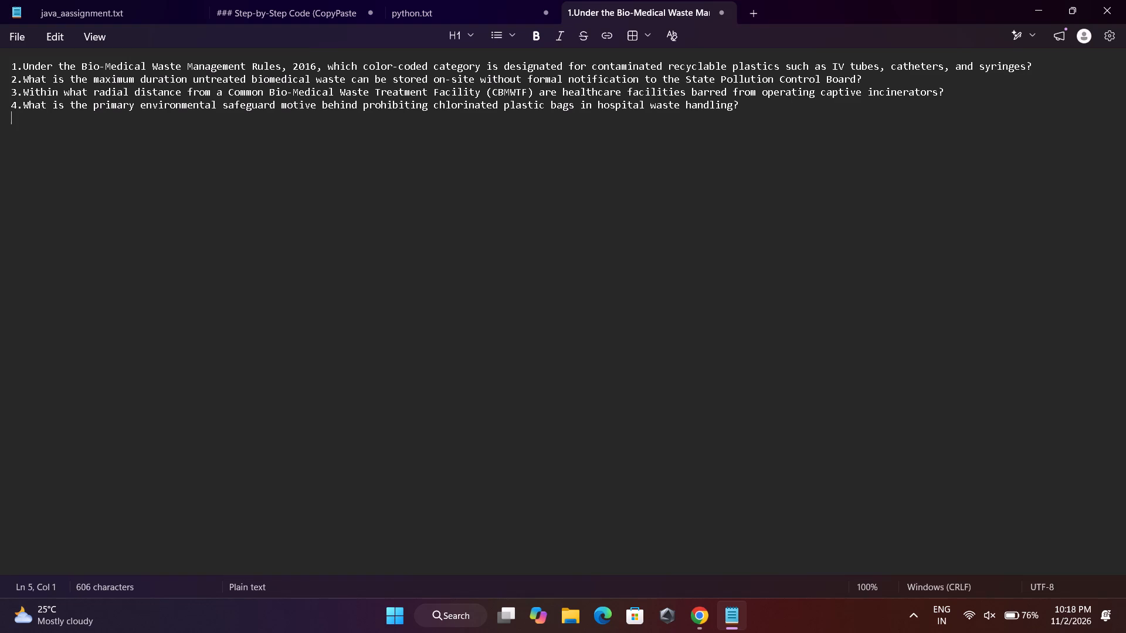
key(ctrl+v)
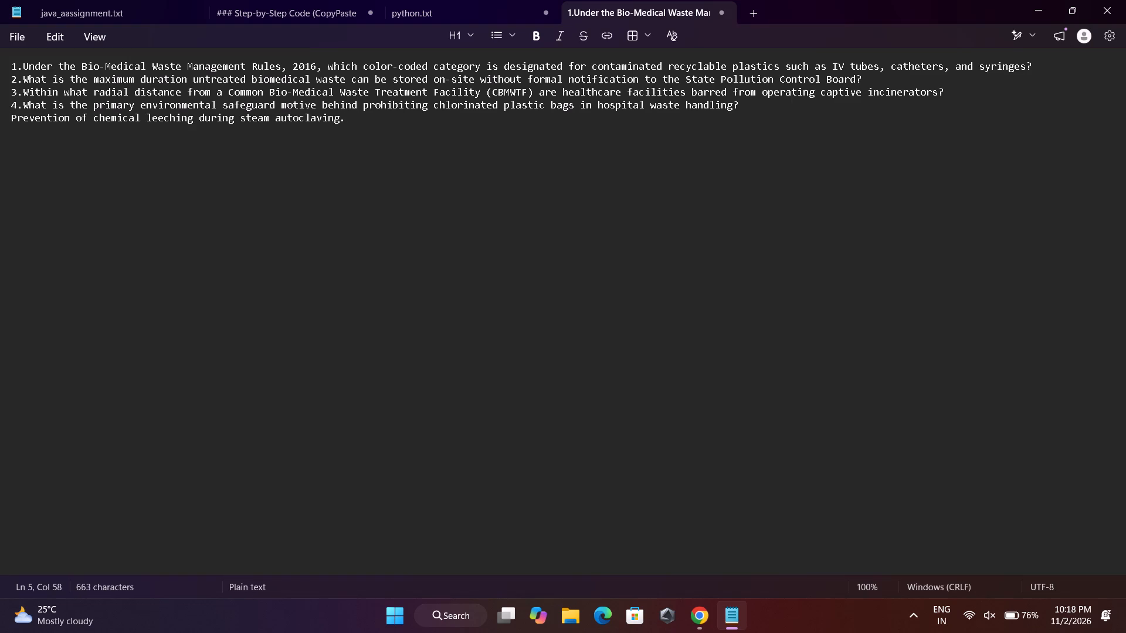
Copy question 4's second answer option, "Enhancment of color distinction during barcode scanning.", onto a new line in Notepad.
key(Return)
key(alt+Tab)
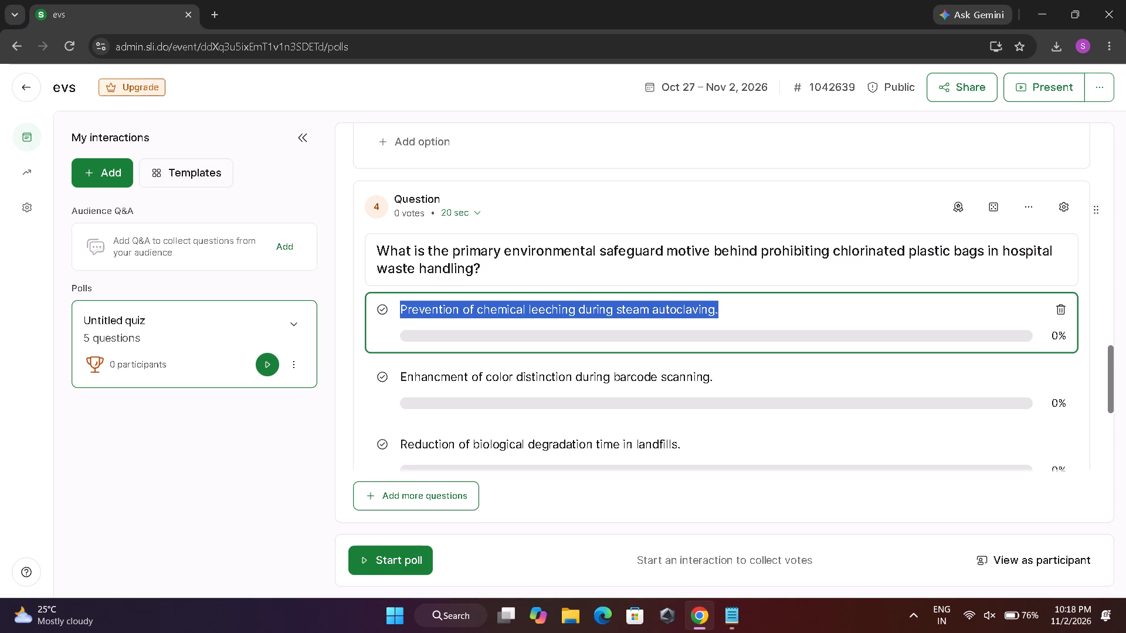
double_click(697, 383)
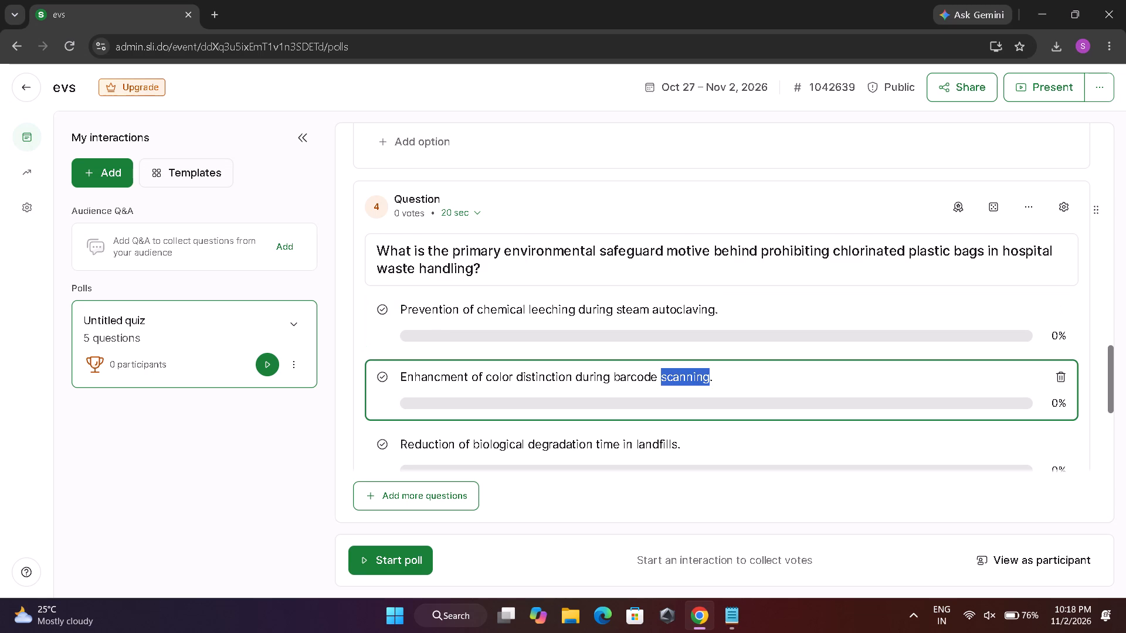
double_click(697, 383)
key(ctrl+c)
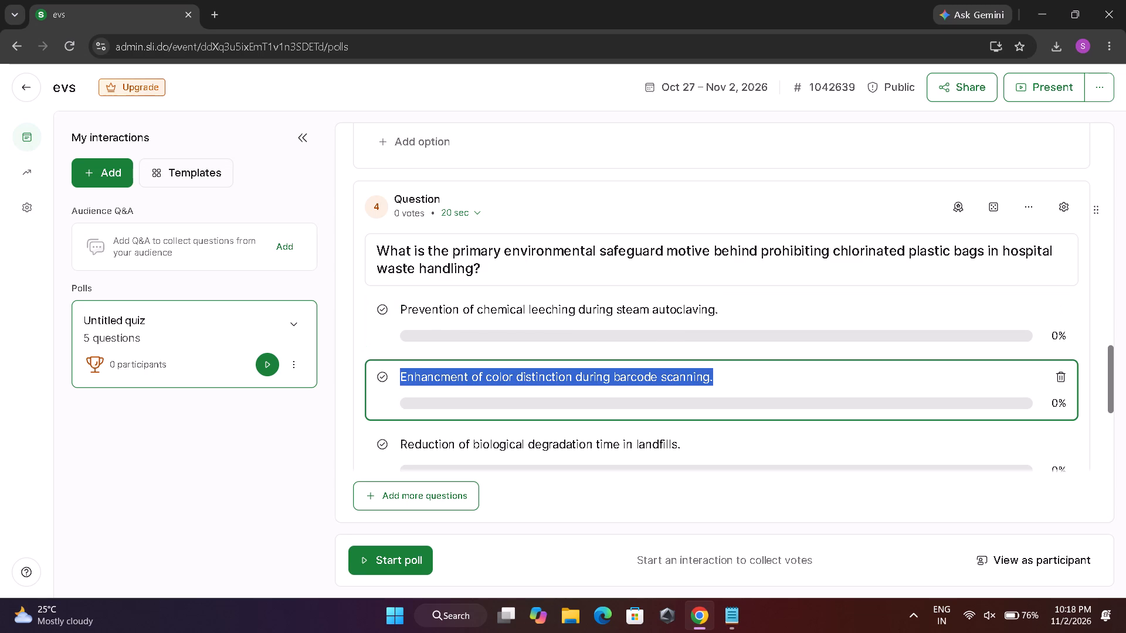
key(alt+Tab)
key(ctrl+v)
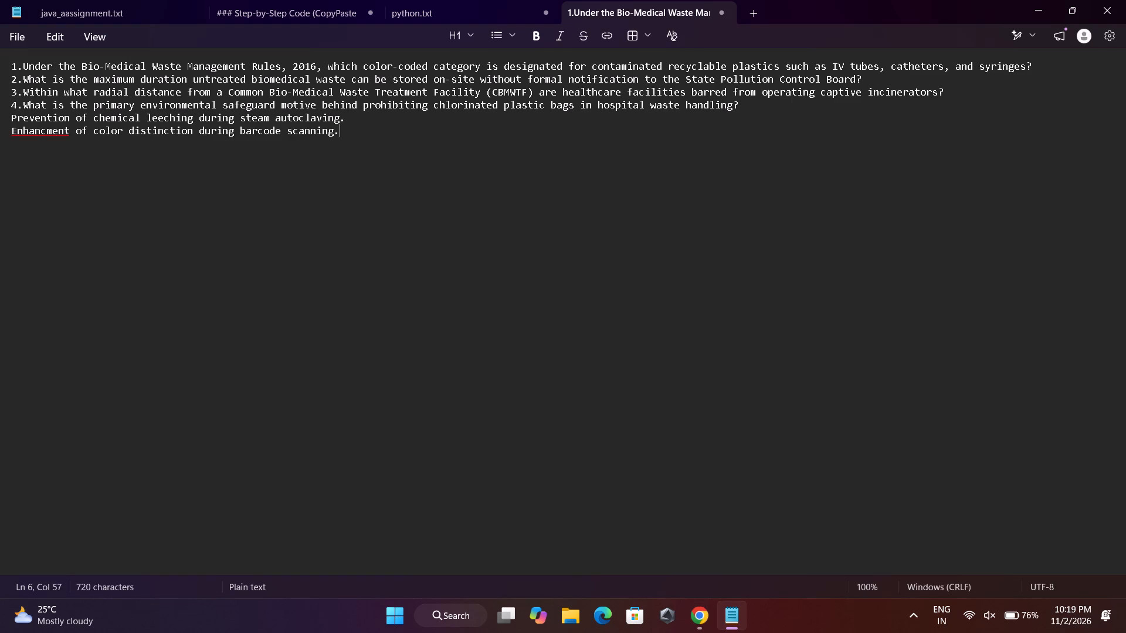
Copy question 4's third answer option, "Reduction of biological degradation time in landfills.", onto a new line in Notepad.
key(Return)
key(alt+Tab)
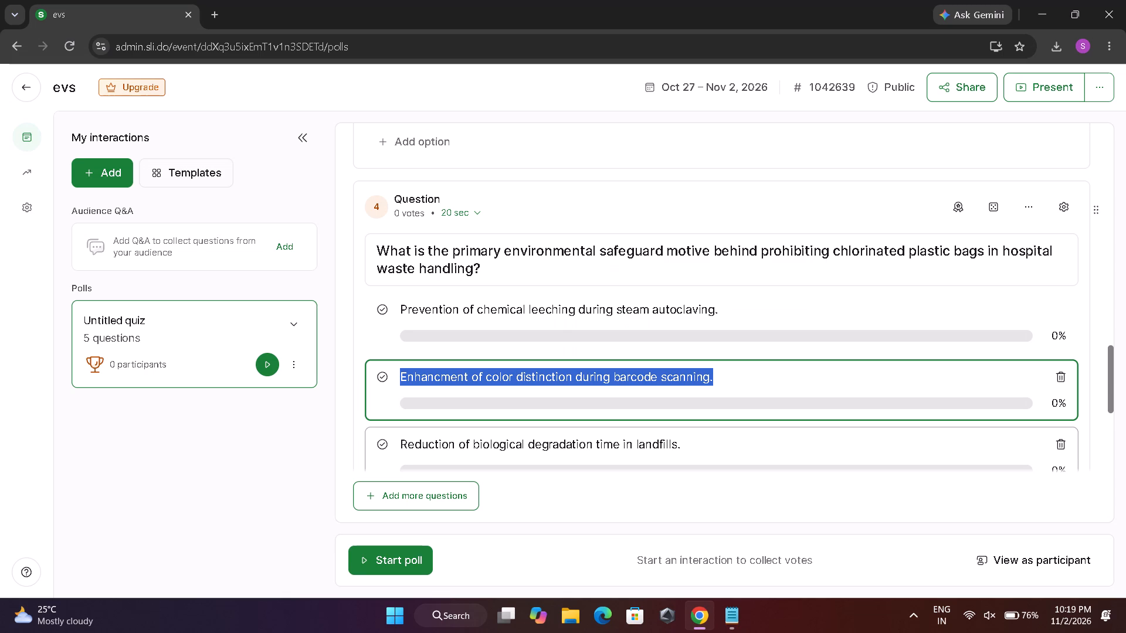
double_click(663, 443)
double_click(663, 443)
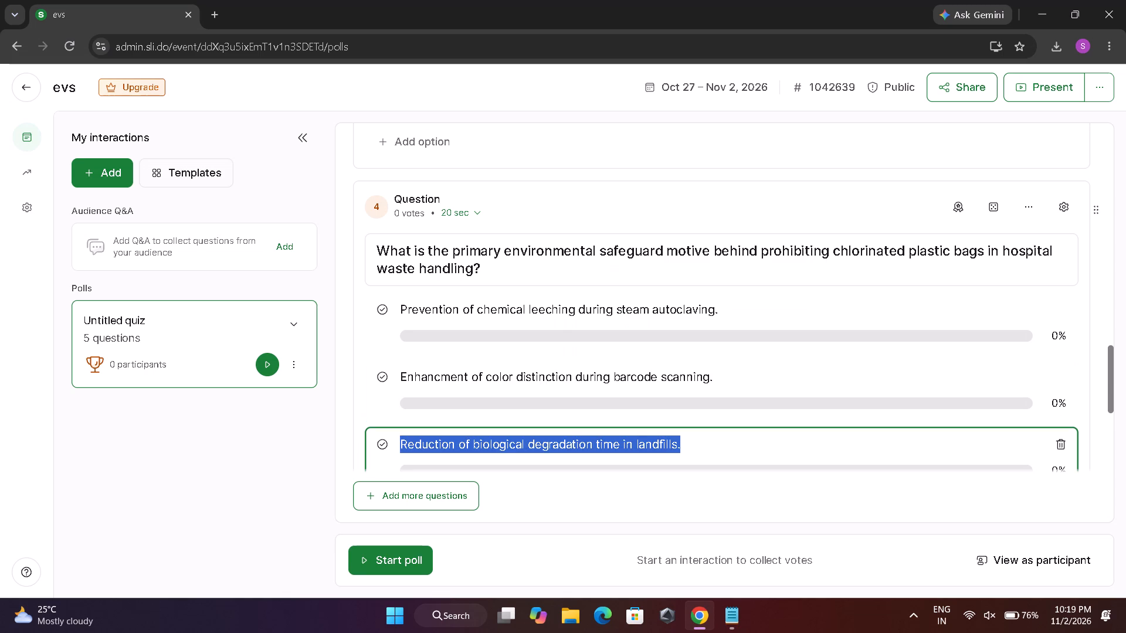
key(ctrl+c)
key(alt+Tab)
key(ctrl+v)
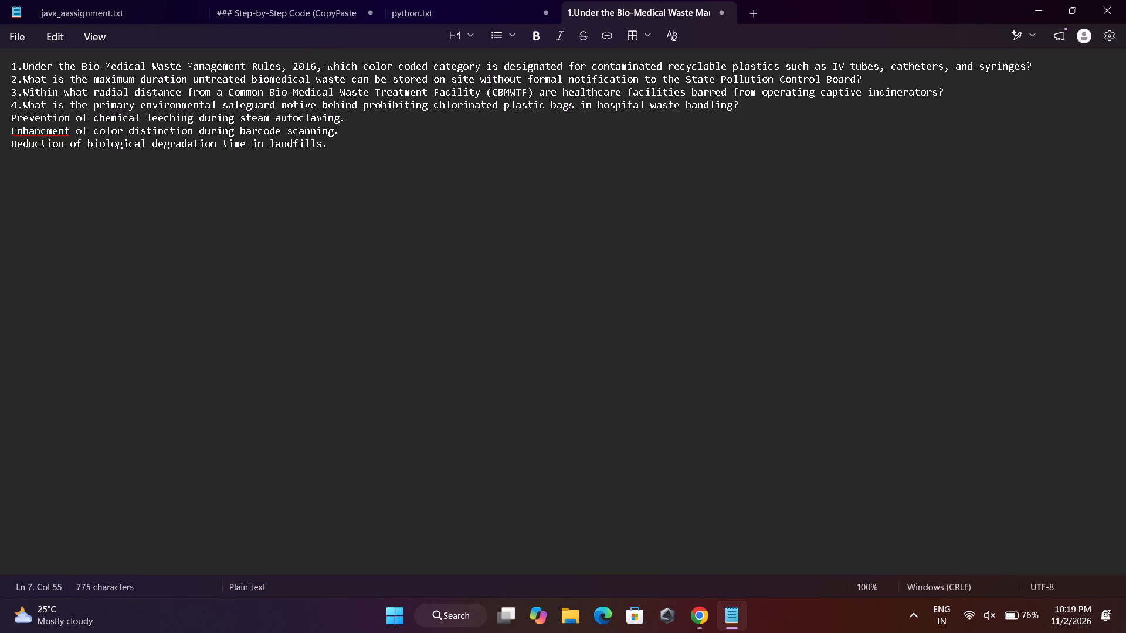
Copy question 4's fourth answer option, "Elimination of dioxin and furan combustion emissions.", onto a new line in Notepad.
key(Return)
key(alt+Tab)
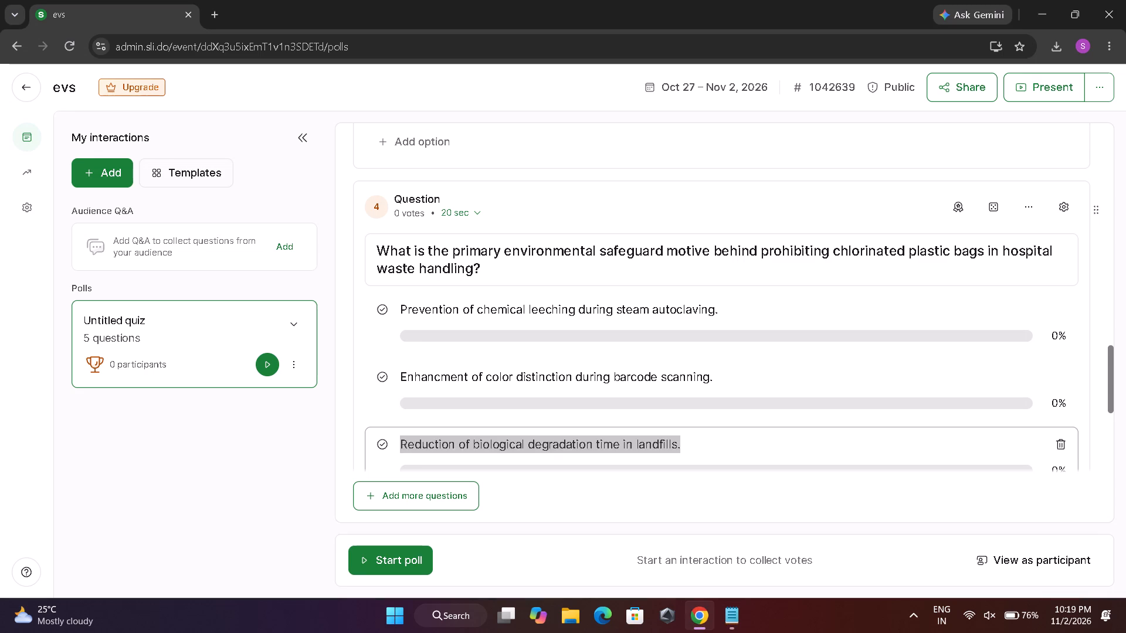
scroll(663, 443, down, 2)
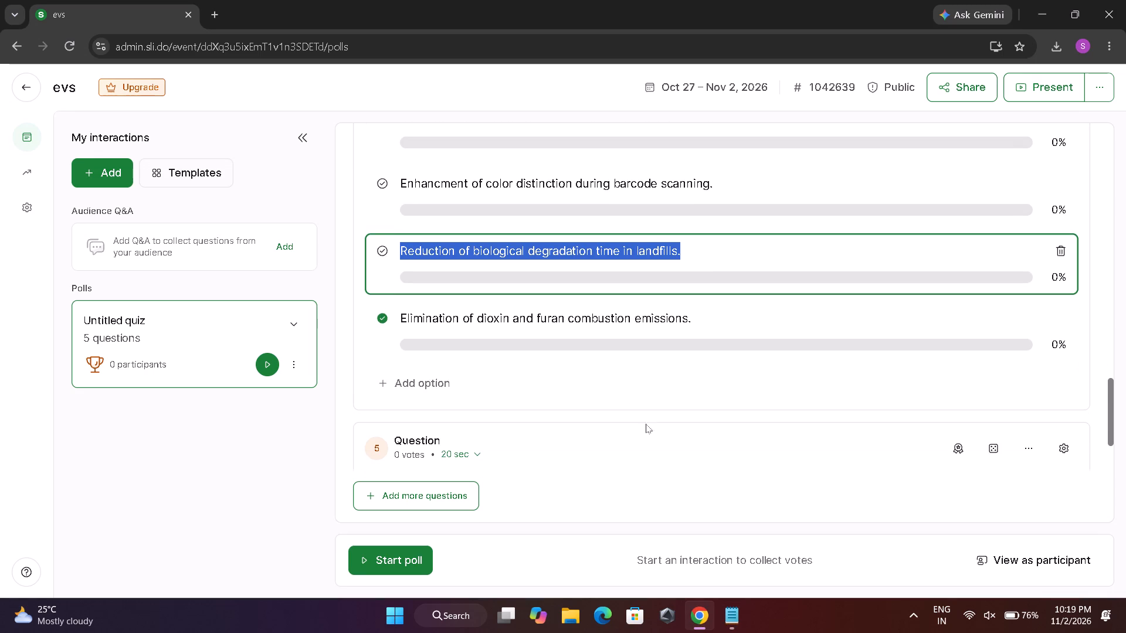
double_click(556, 311)
double_click(556, 311)
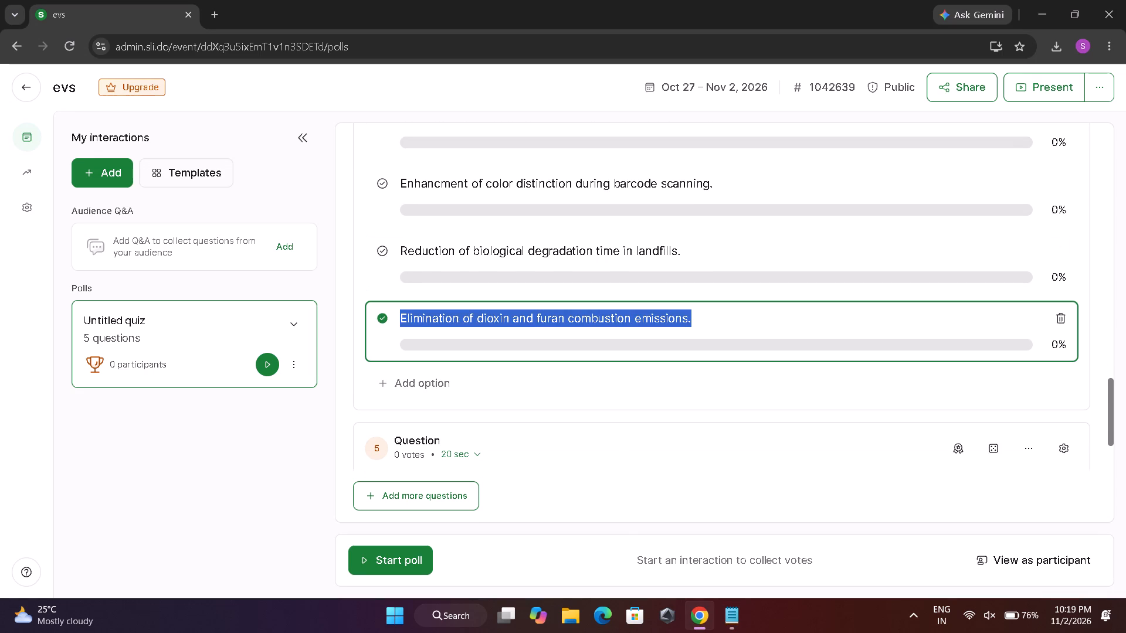
key(ctrl+c)
key(alt+Tab)
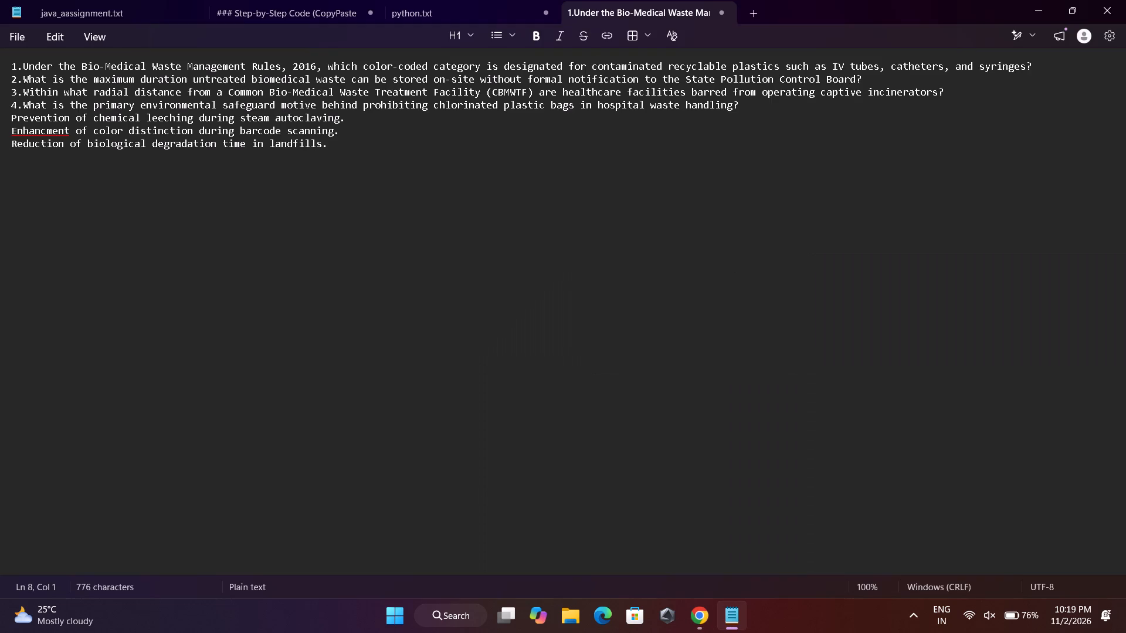
key(ctrl+v)
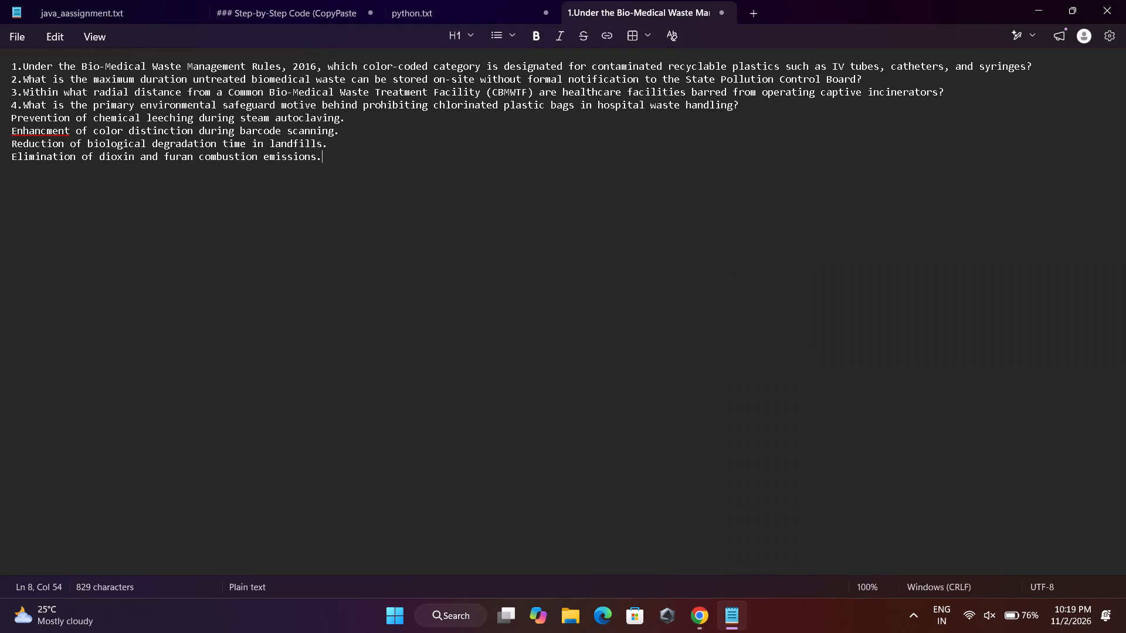
Correct the misspelled first word of question 4's second answer option to "Enhancement".
click(46, 131)
key(e)
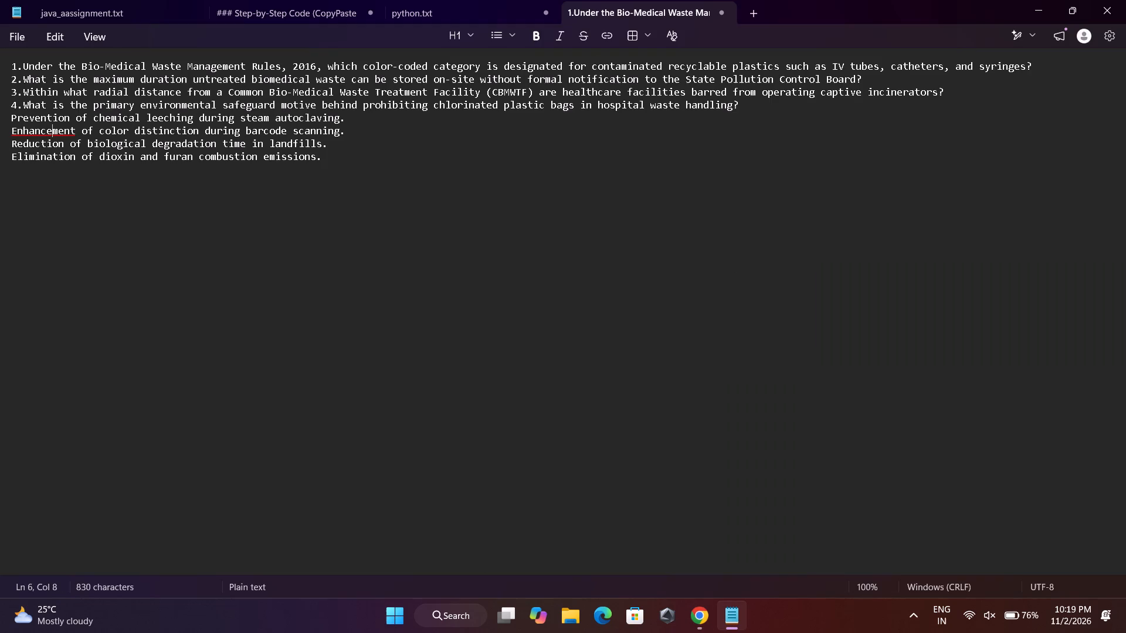
click(97, 198)
Copy Slido's fifth question, about the annual deadline for submitting biomedical waste records to the SPCB, into Notepad on a new line numbered "5.".
click(387, 174)
key(Return)
key(5)
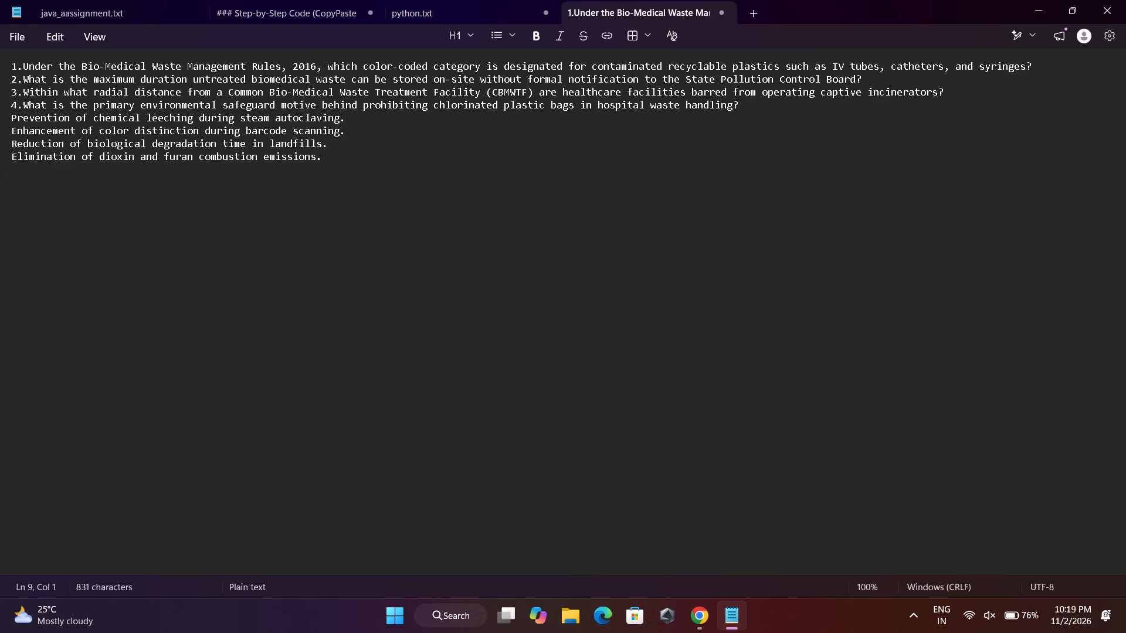
key(period)
key(alt+Tab)
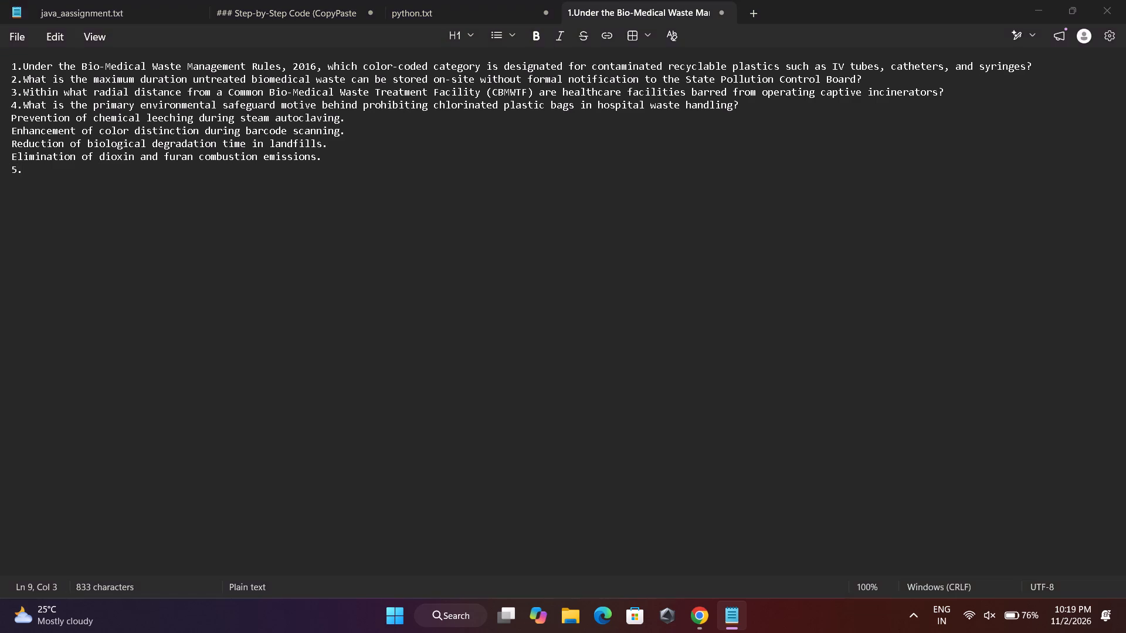
scroll(510, 372, down, 1)
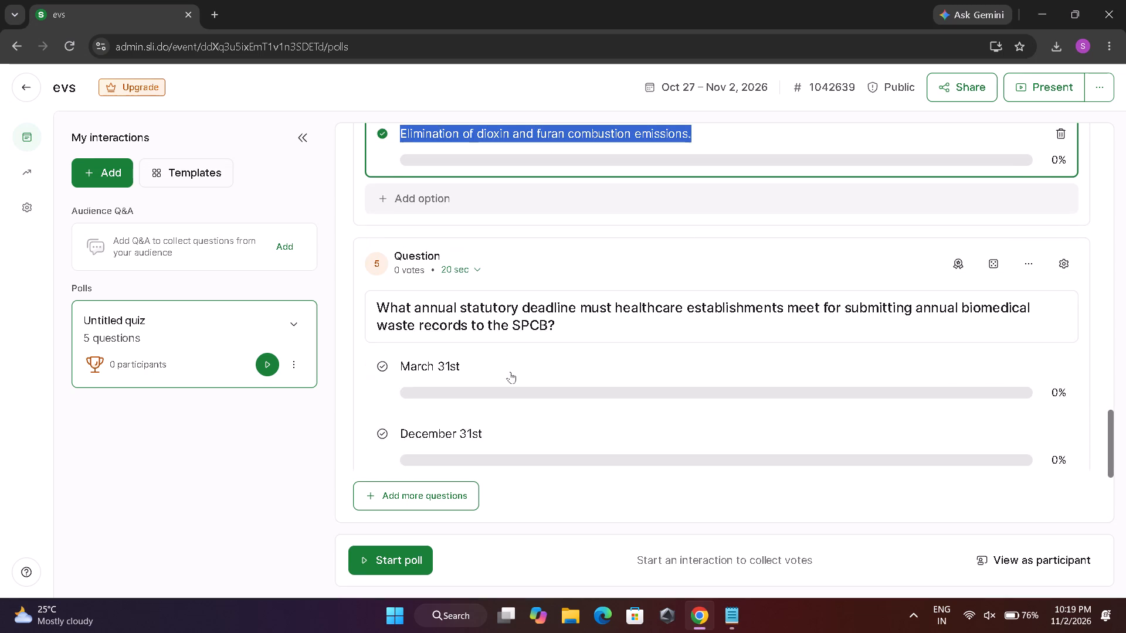
scroll(510, 372, down, 1)
double_click(522, 328)
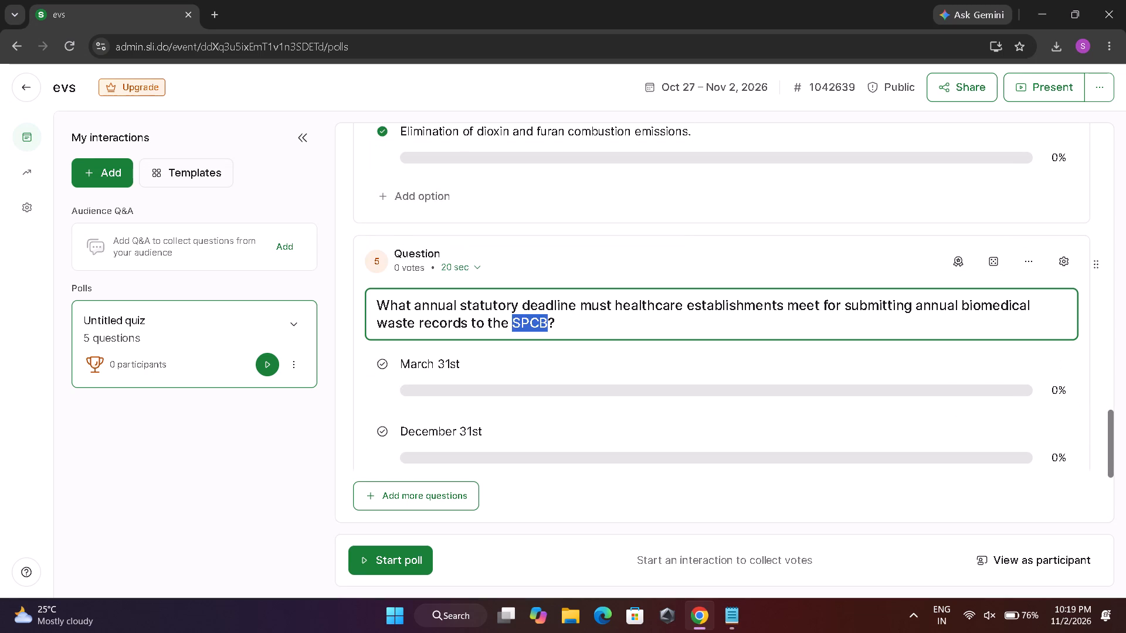
double_click(522, 328)
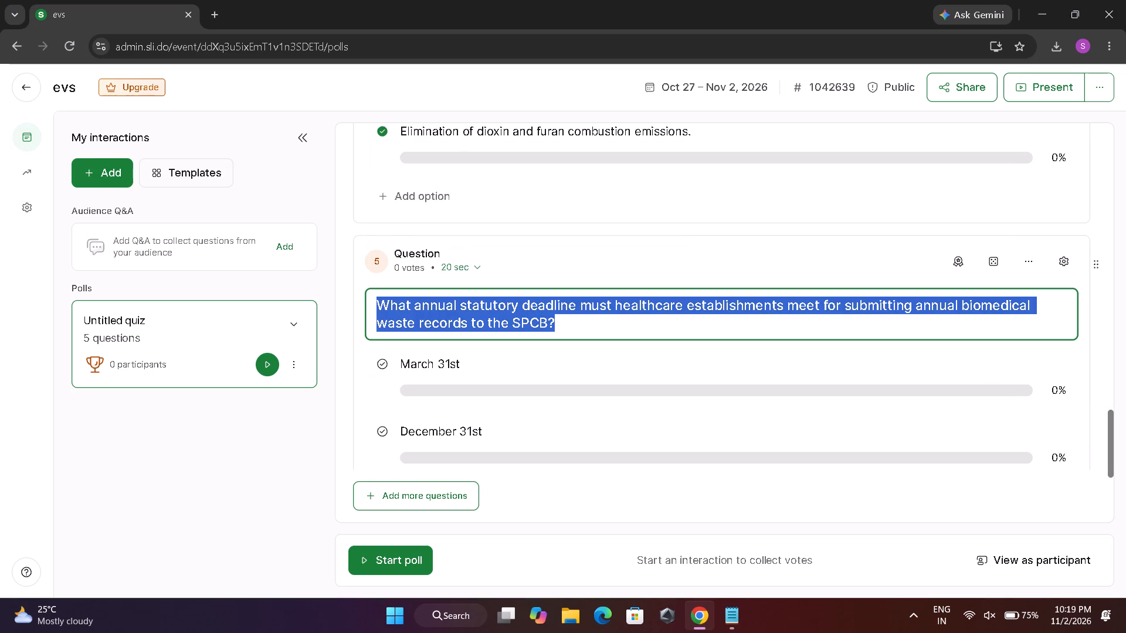
key(ctrl+c)
key(alt+Tab)
key(ctrl+v)
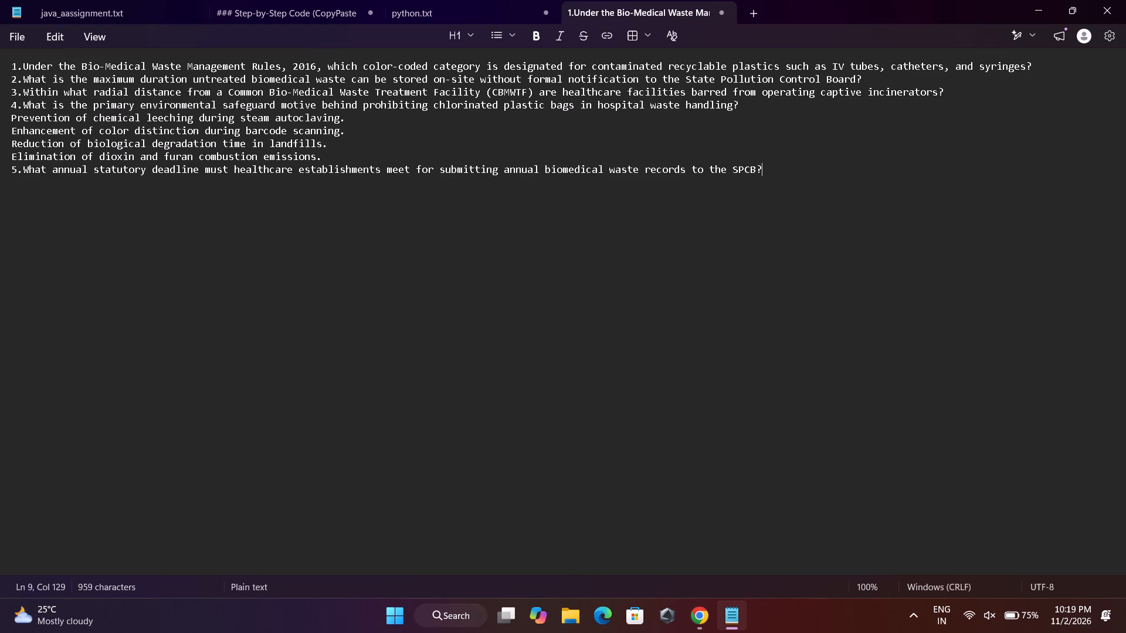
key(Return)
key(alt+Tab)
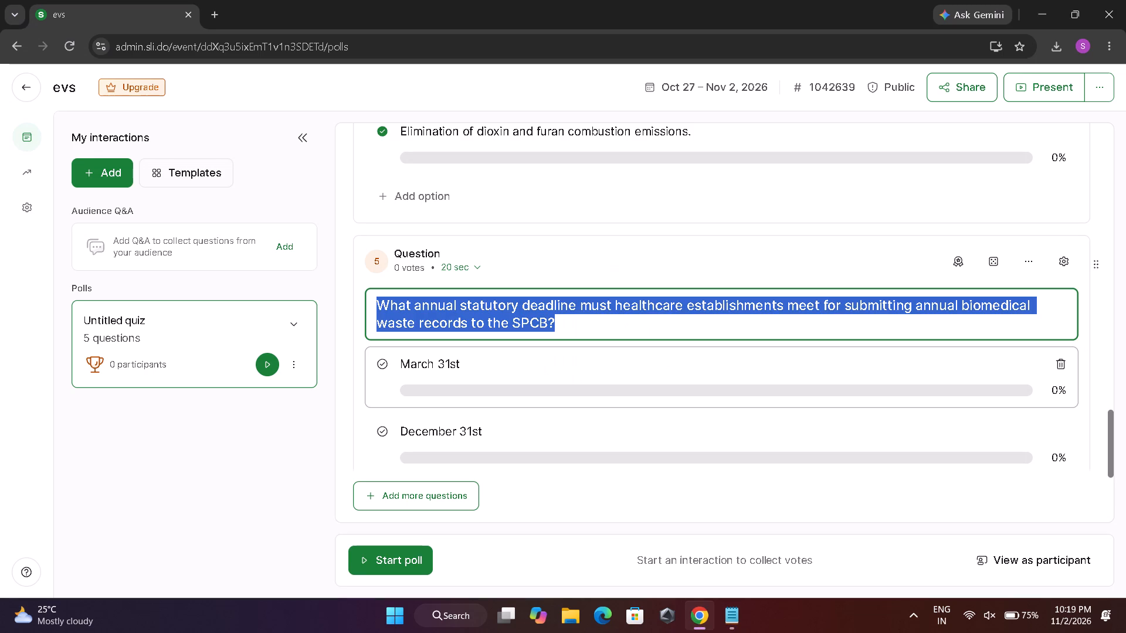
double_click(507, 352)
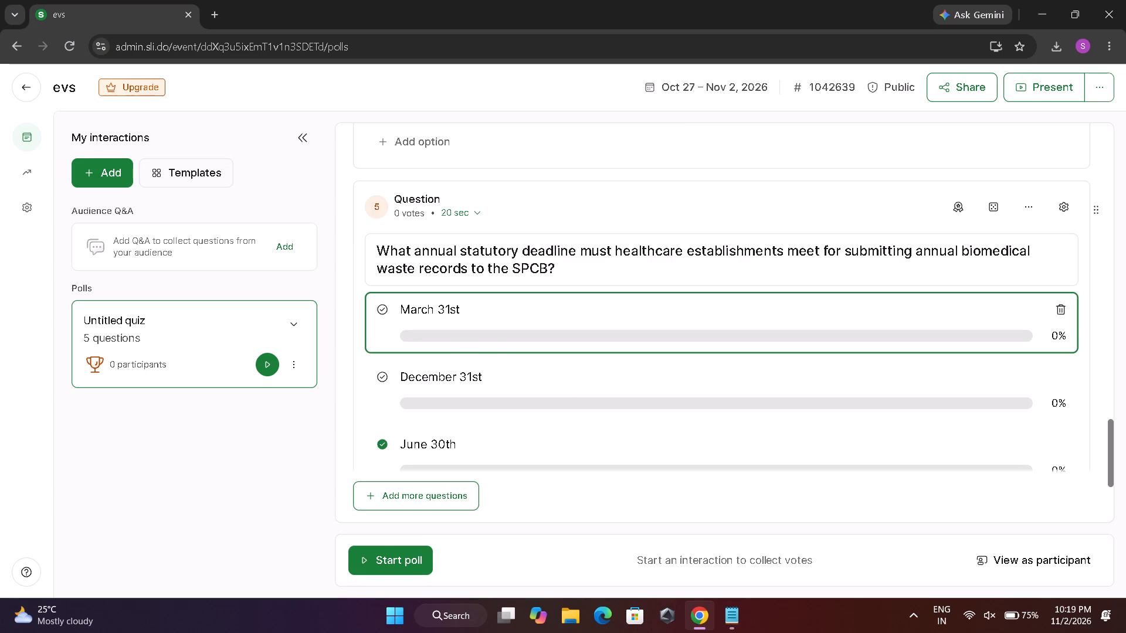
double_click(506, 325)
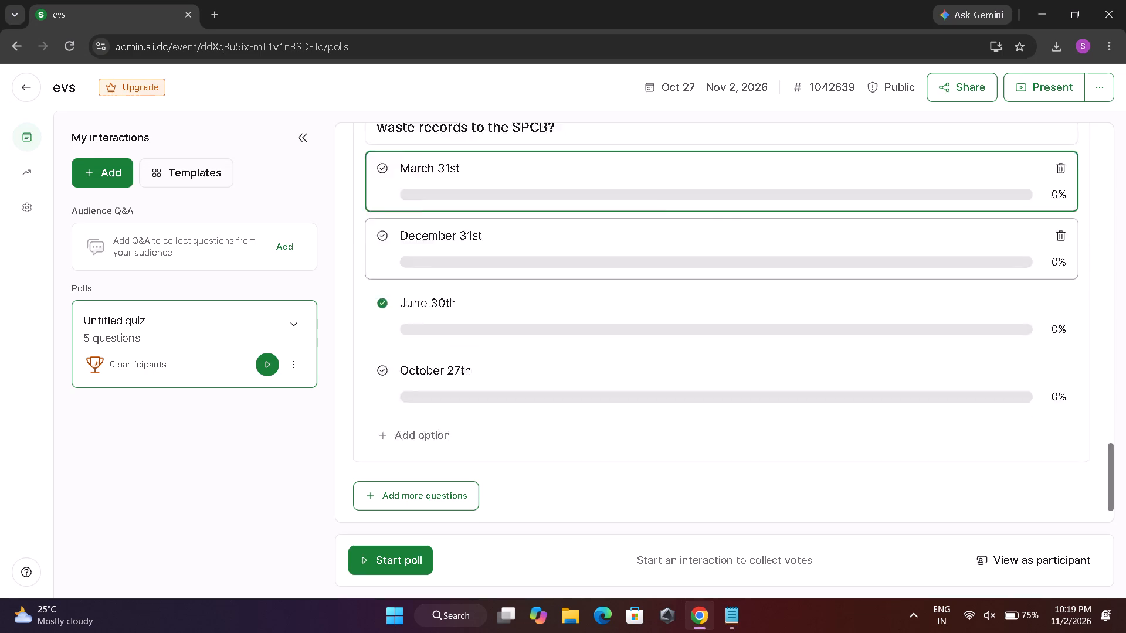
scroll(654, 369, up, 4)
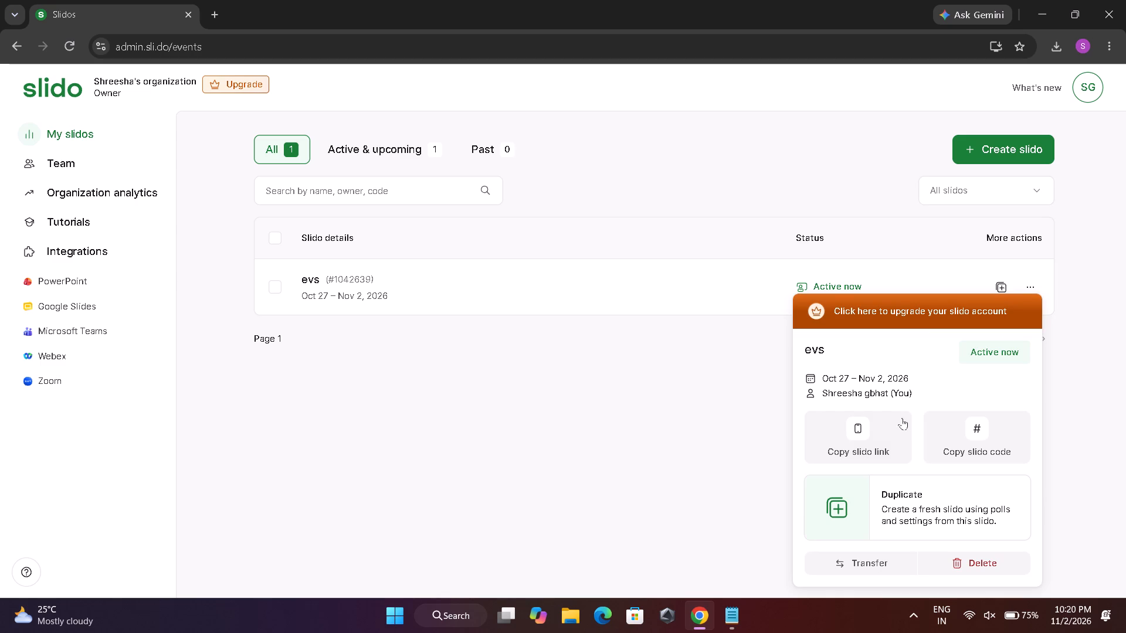
click(950, 561)
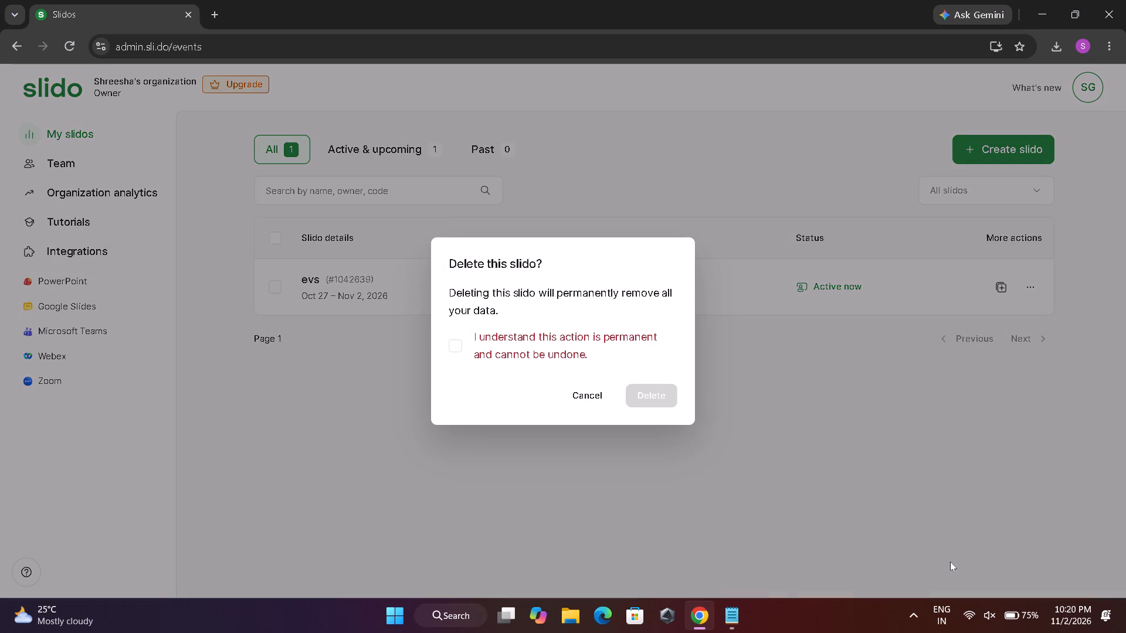
click(459, 346)
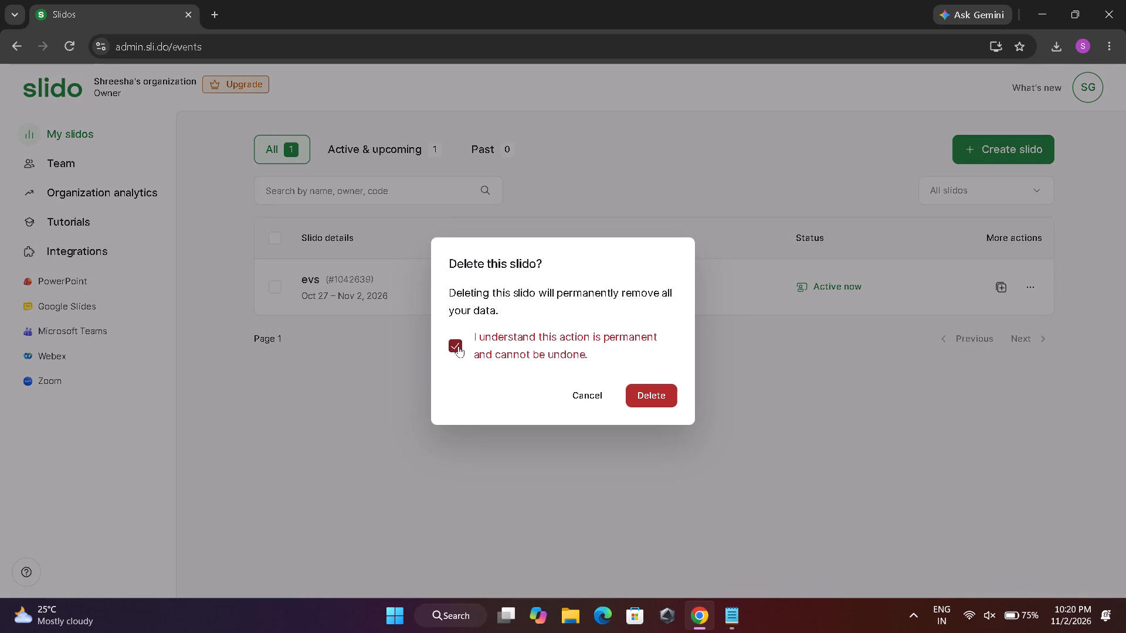
click(634, 399)
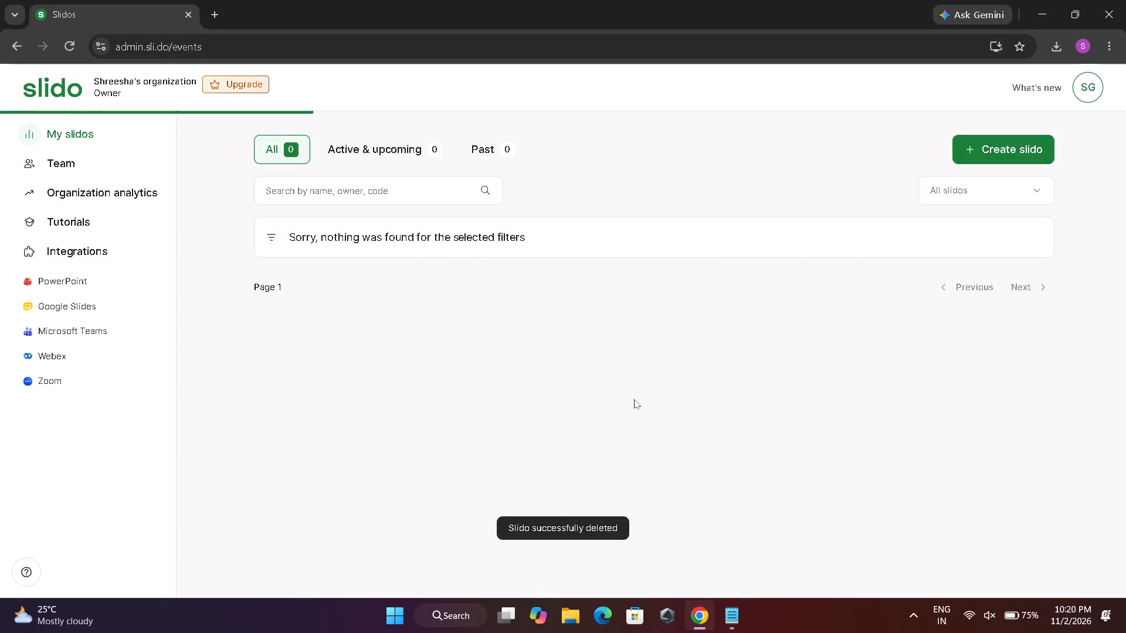
Create a new slido named "bio medical waste manement" with the offered start and end dates.
click(597, 343)
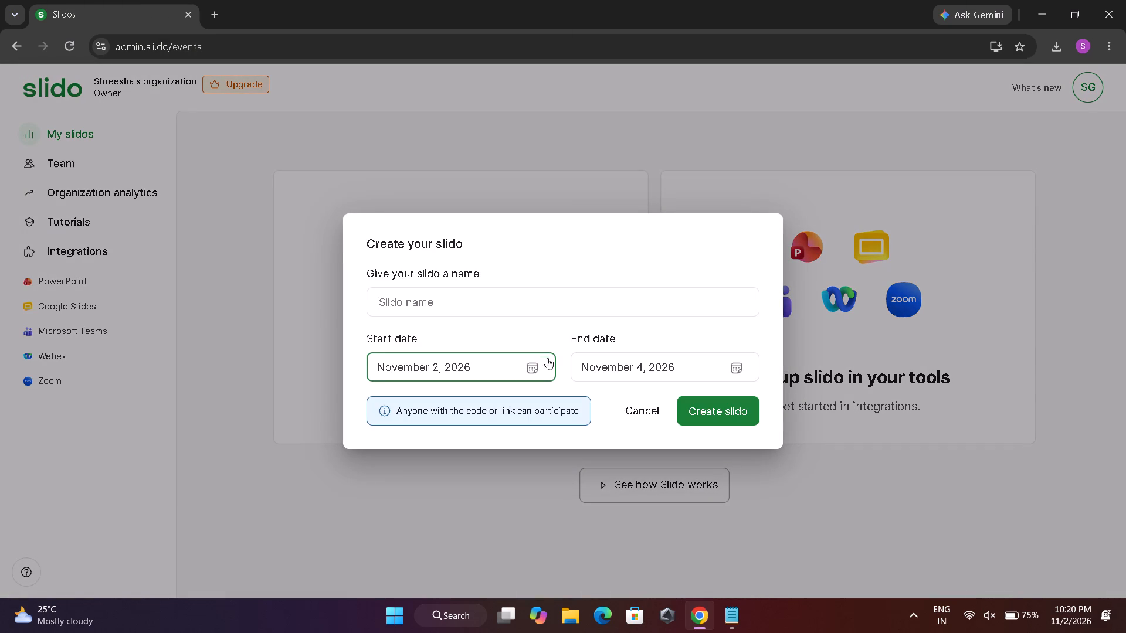
text(BIO MED)
key(BackSpace)
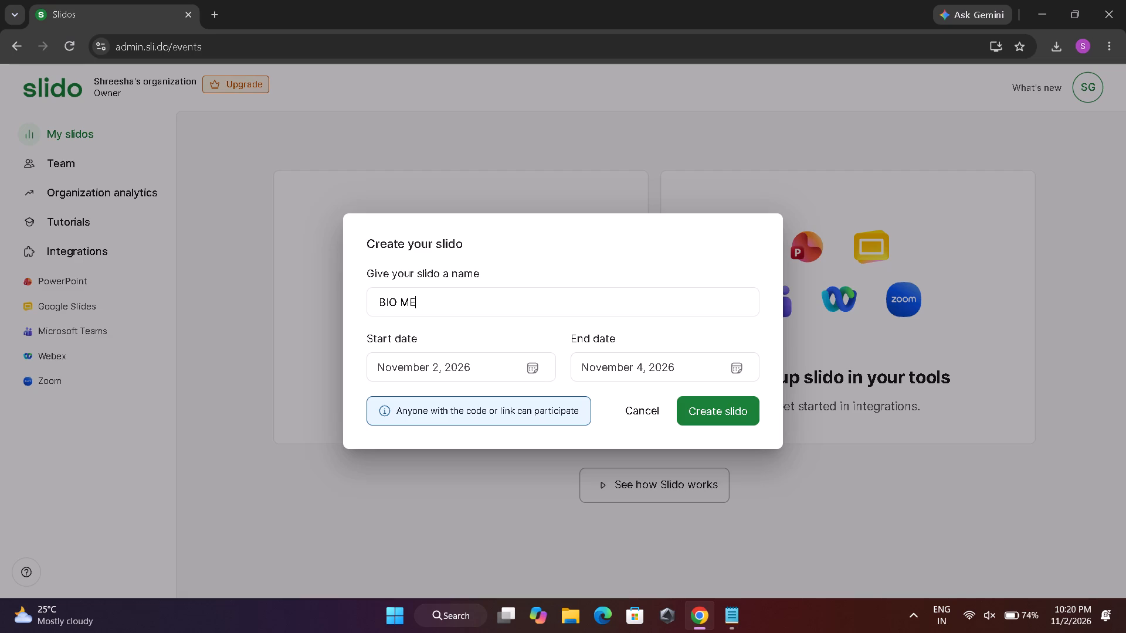
key(BackSpace)
key(BackSpace)
key(BackSpace)
key(BackSpace)
key(BackSpace)
key(BackSpace)
key(BackSpace)
text(bio medical waste managa)
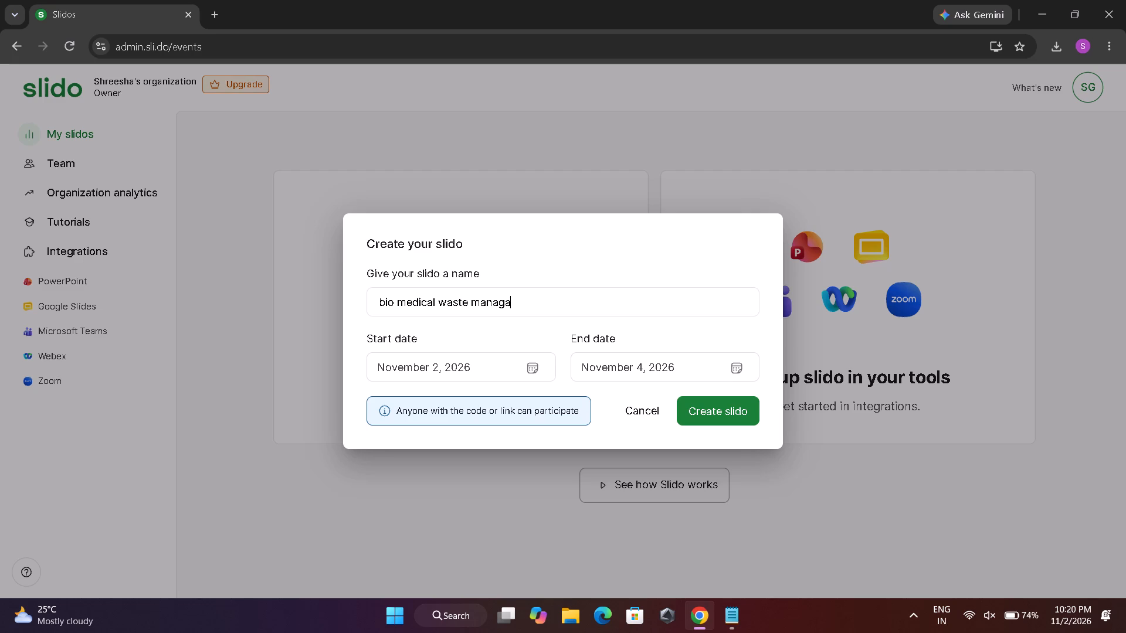
text(men)
key(BackSpace)
key(BackSpace)
key(BackSpace)
key(BackSpace)
key(BackSpace)
key(BackSpace)
text(ement)
click(683, 410)
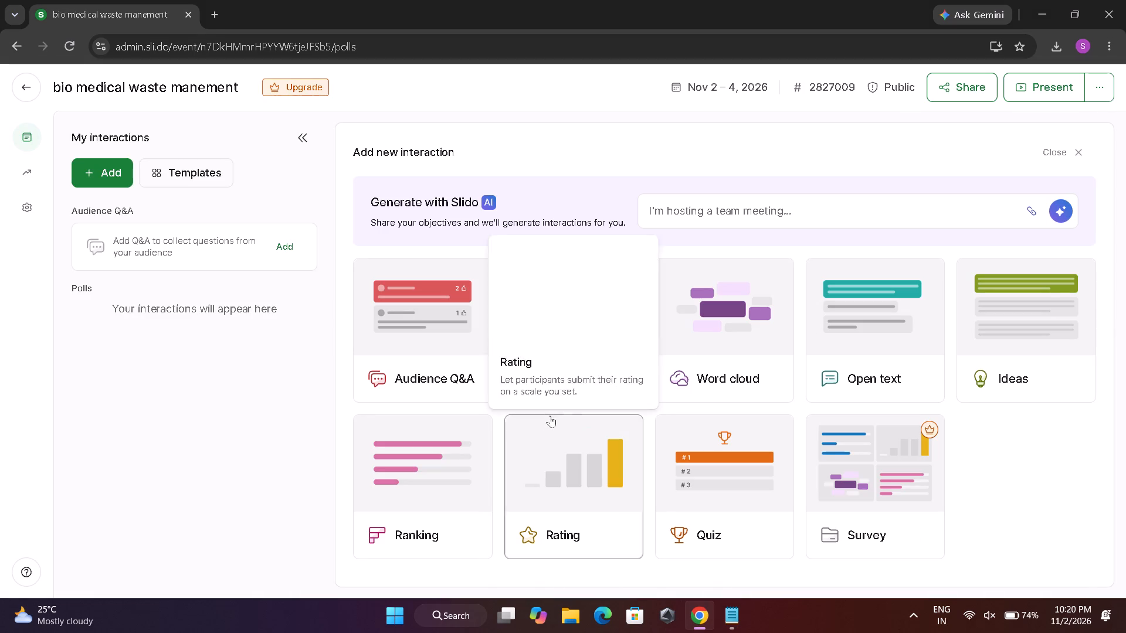
Add a quiz interaction to the bio medical waste manement slido.
click(710, 510)
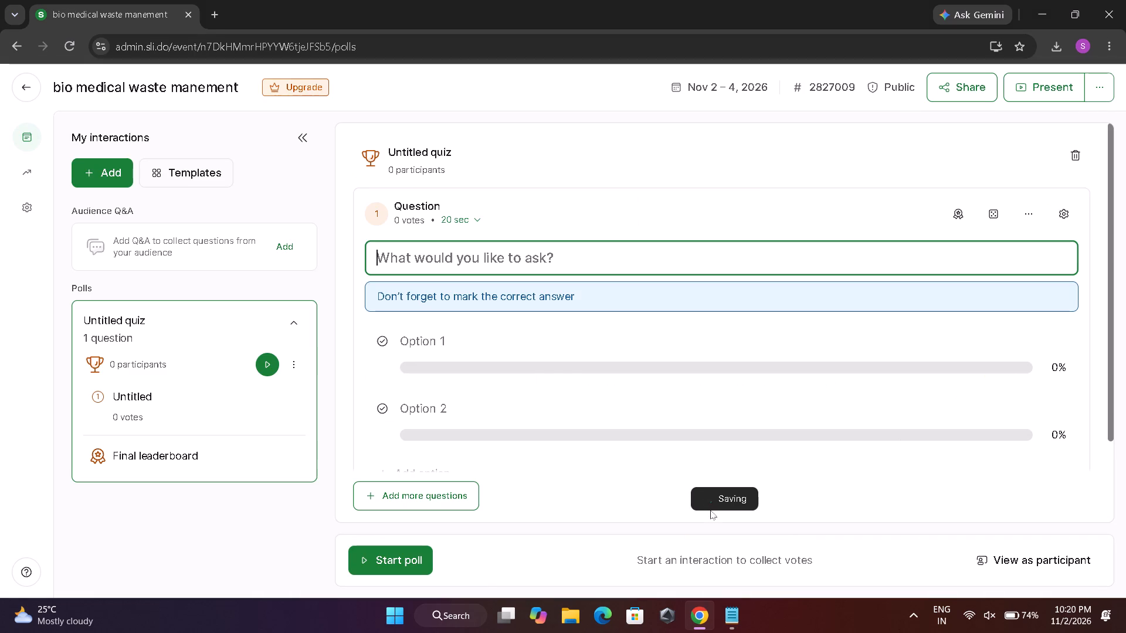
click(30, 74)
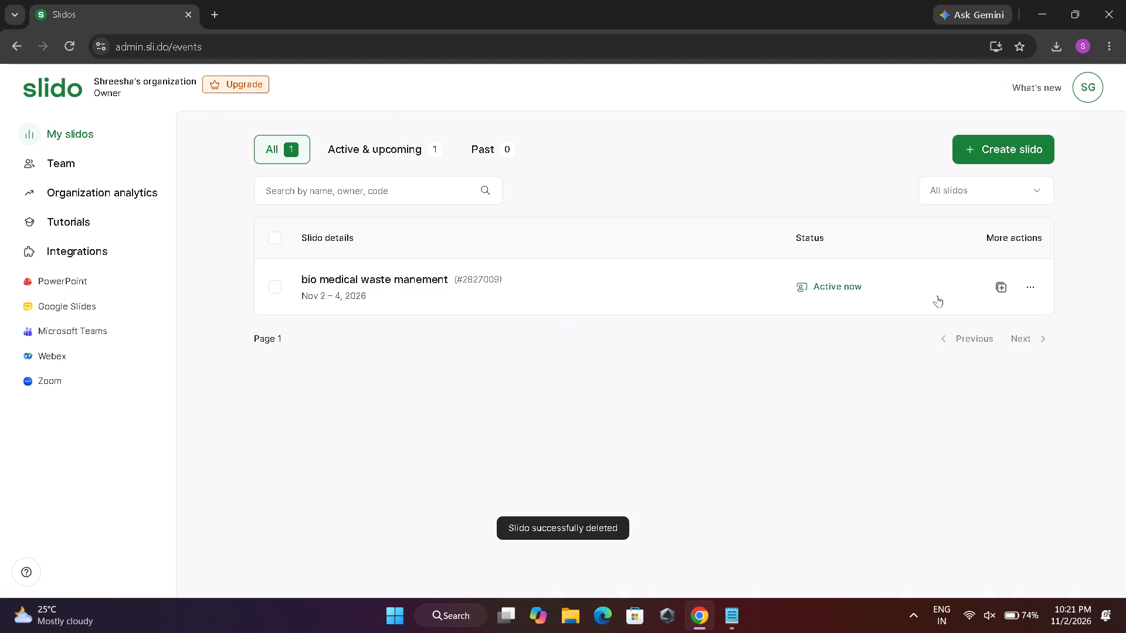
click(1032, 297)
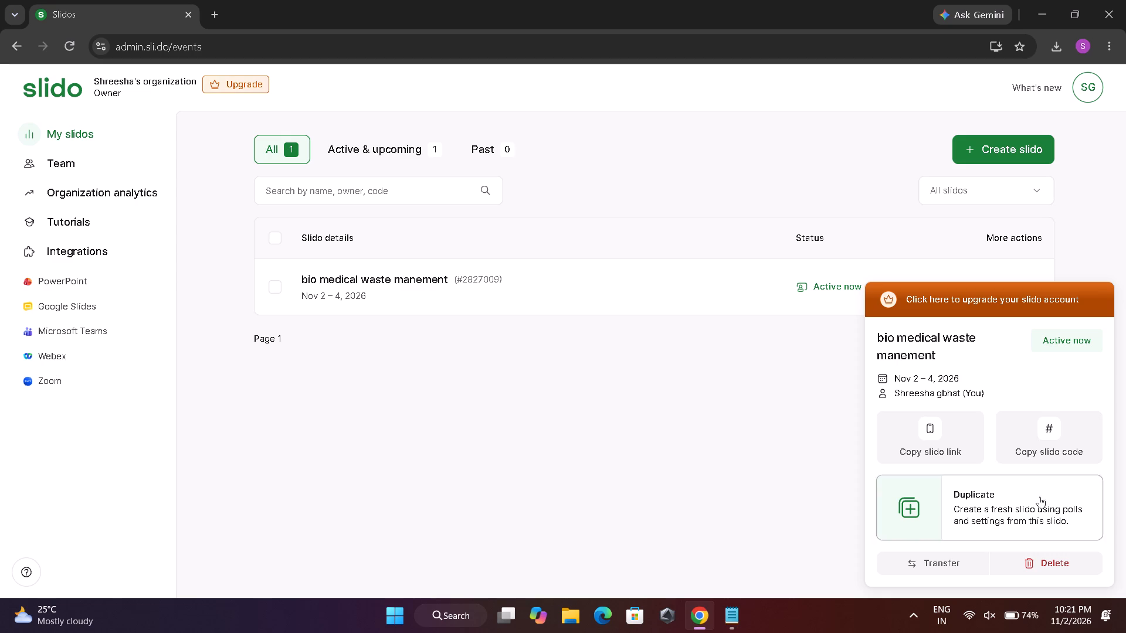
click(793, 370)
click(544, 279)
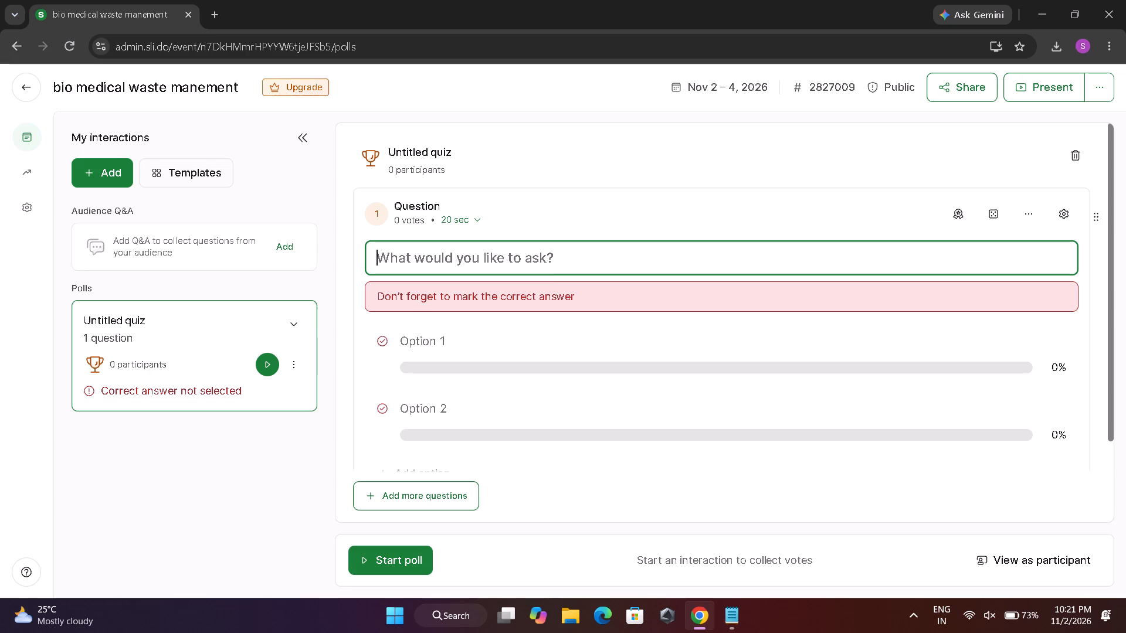
Copy question 1, about the color-coded category for contaminated recyclable plastics, from Notepad into the quiz's first question in Slido.
key(alt+Tab)
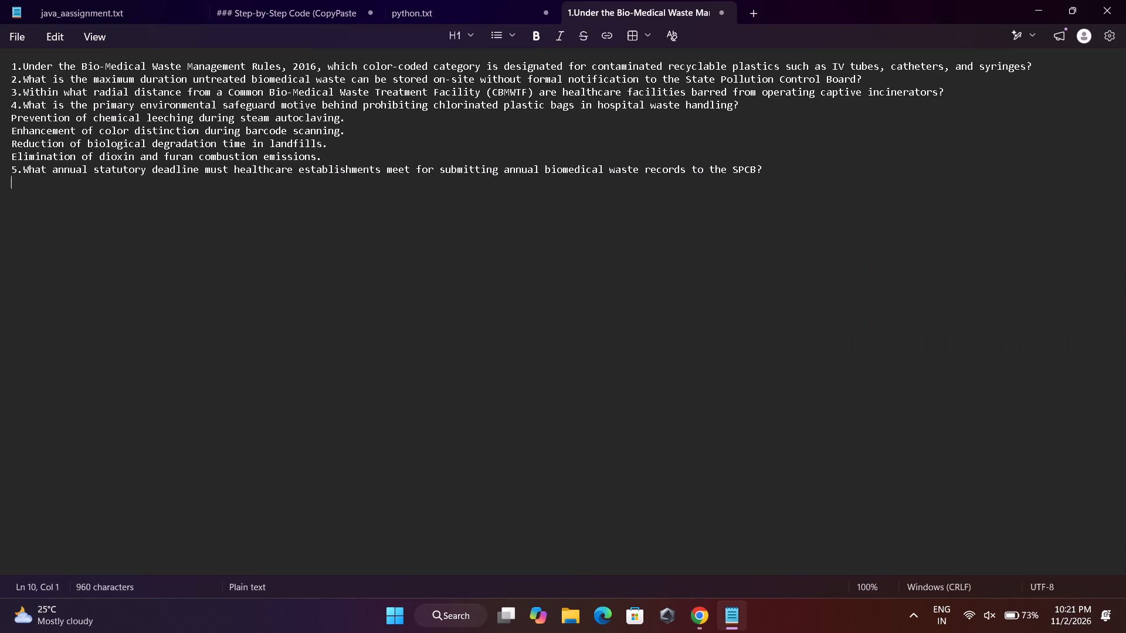
double_click(445, 67)
double_click(445, 67)
double_click(445, 67)
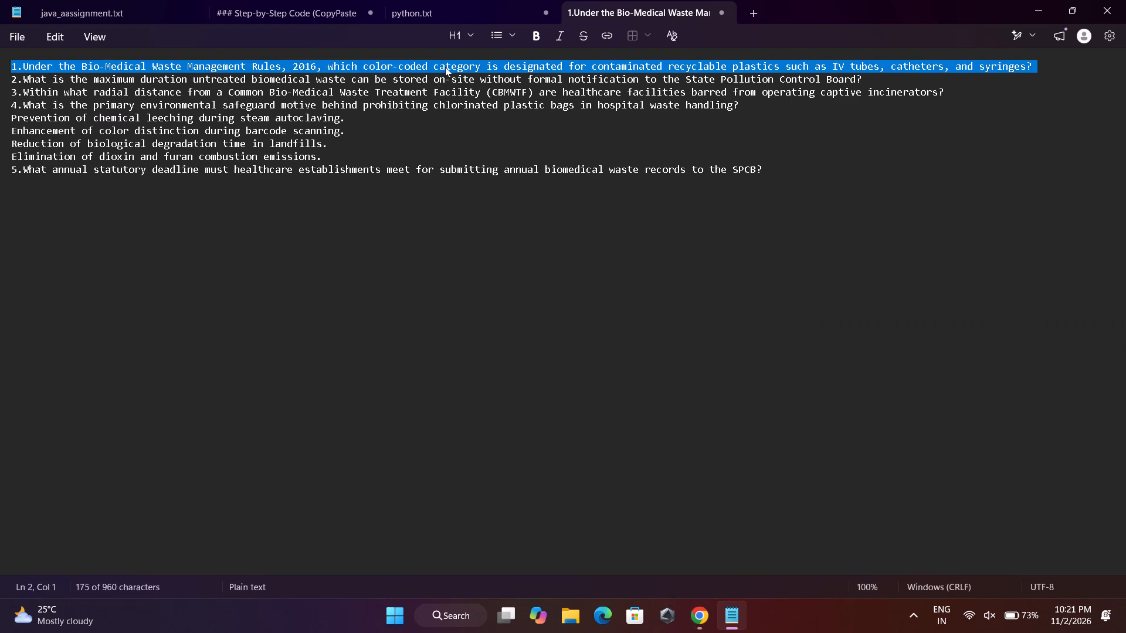
click(445, 67)
key(ctrl+c)
key(alt+Tab)
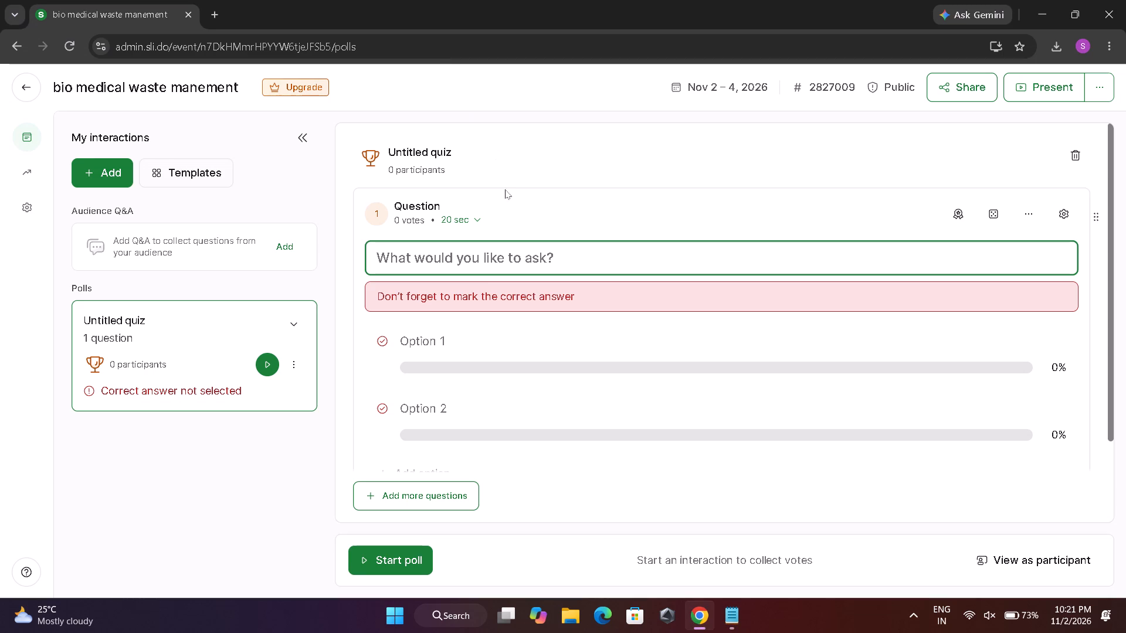
click(515, 252)
key(ctrl+v)
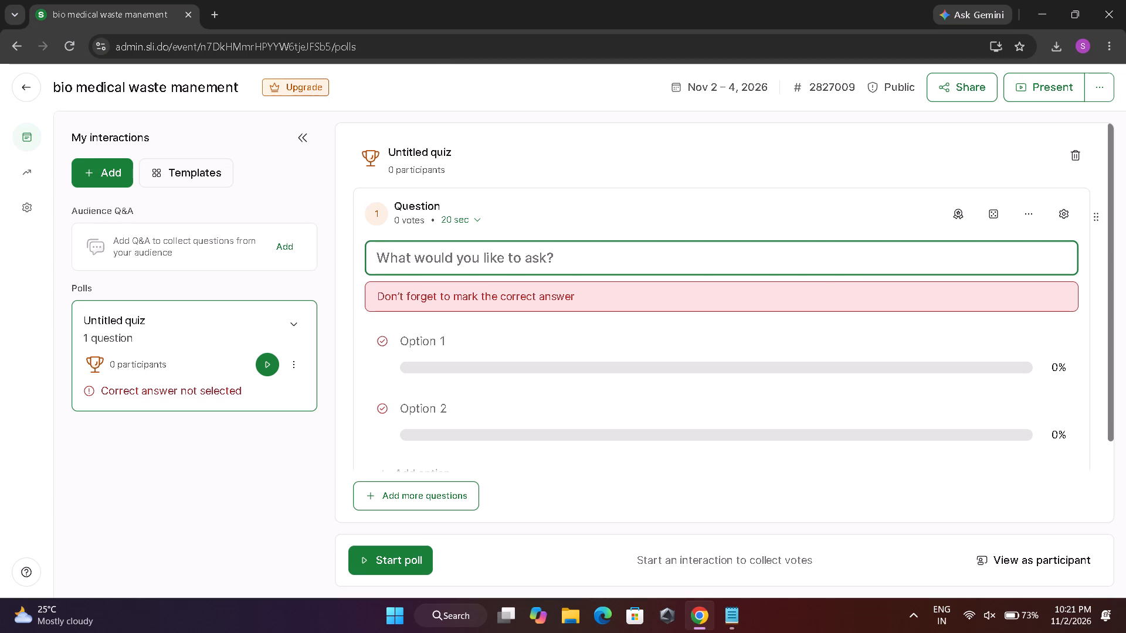
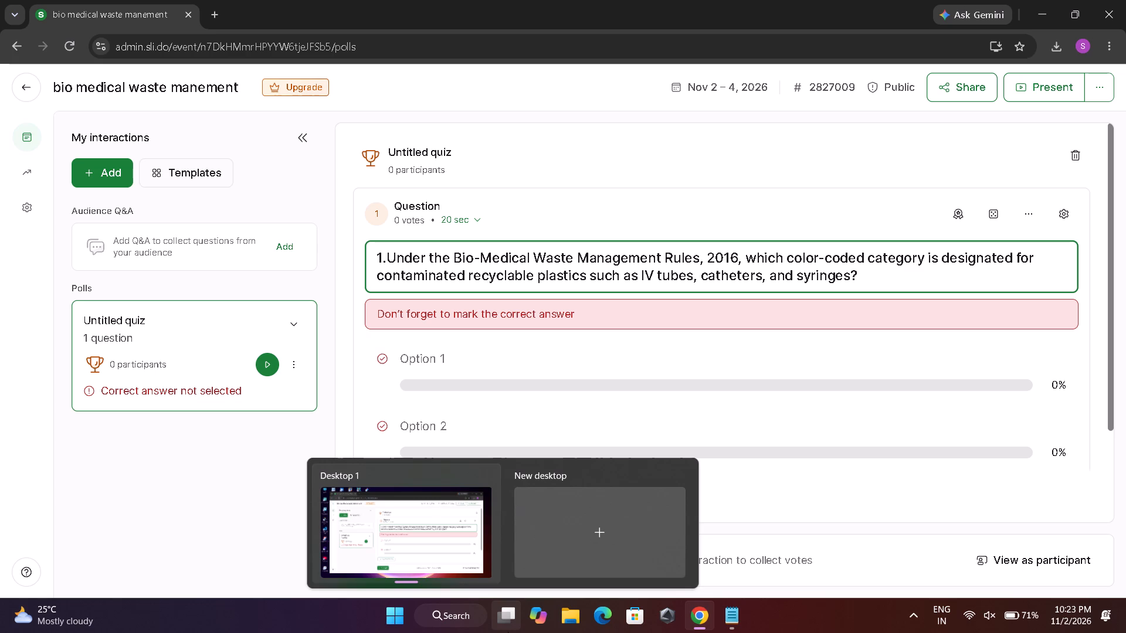
Open the first answer option of question 1, about contaminated recyclable plastics, for editing.
click(487, 351)
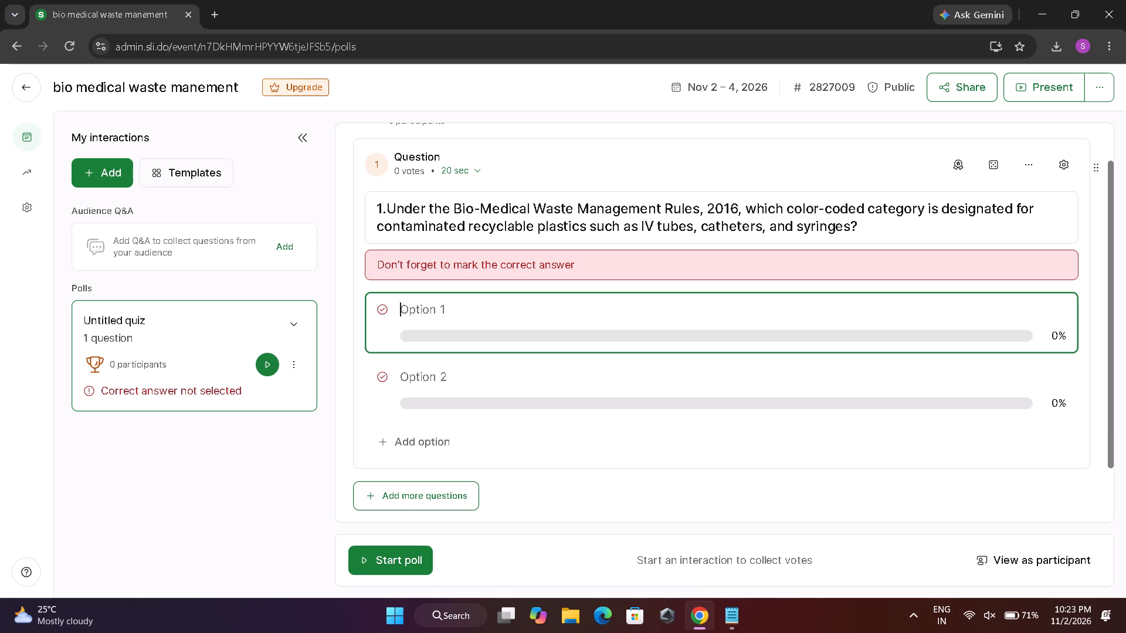
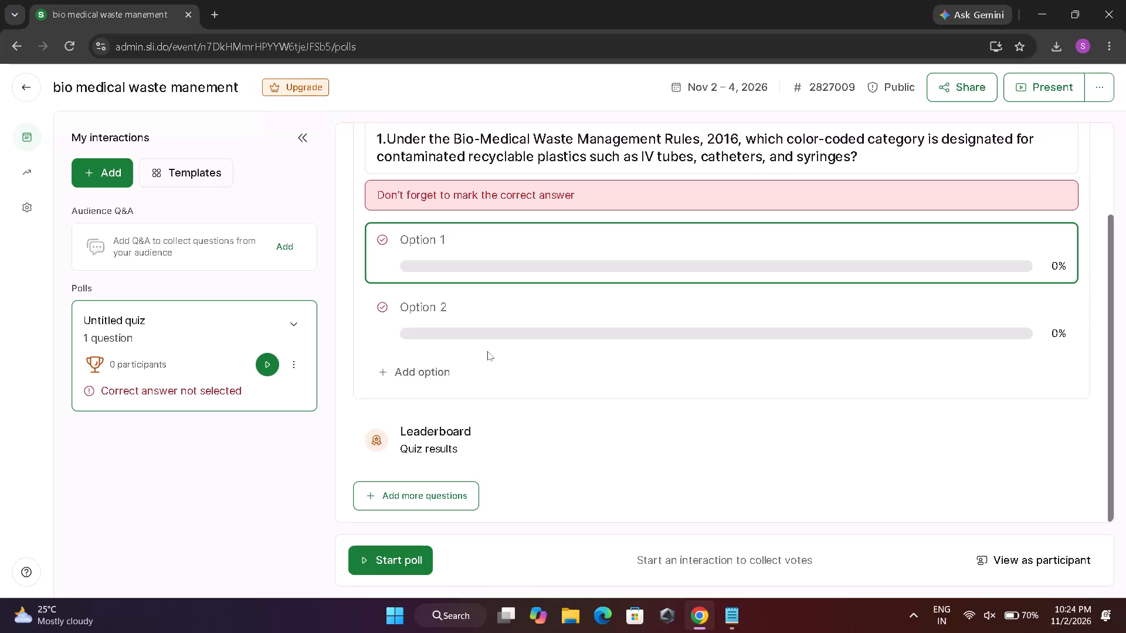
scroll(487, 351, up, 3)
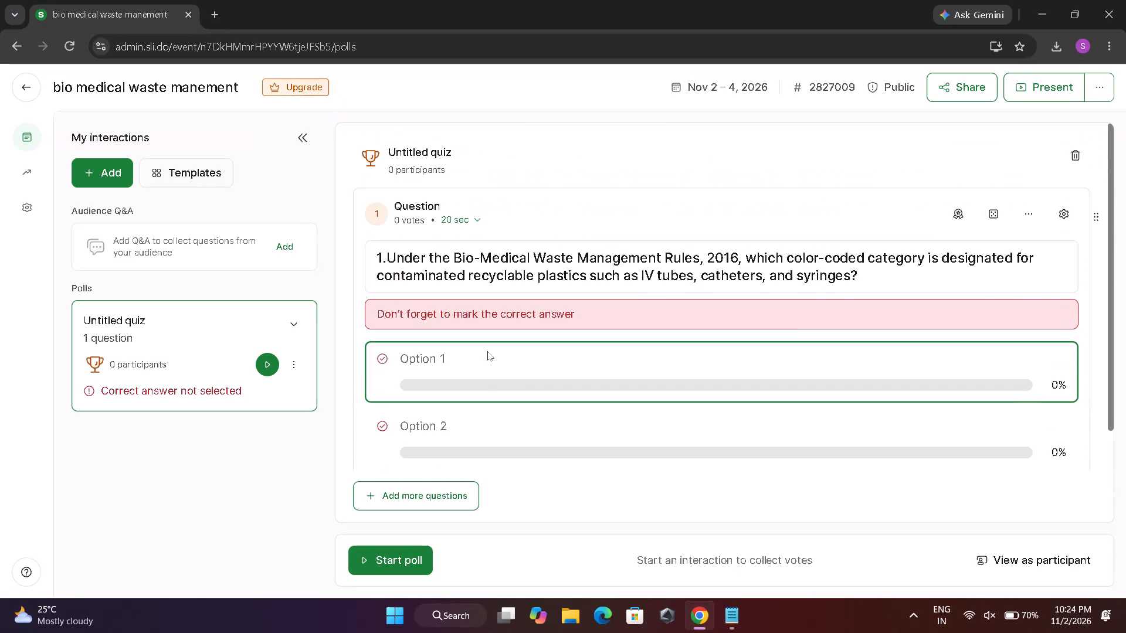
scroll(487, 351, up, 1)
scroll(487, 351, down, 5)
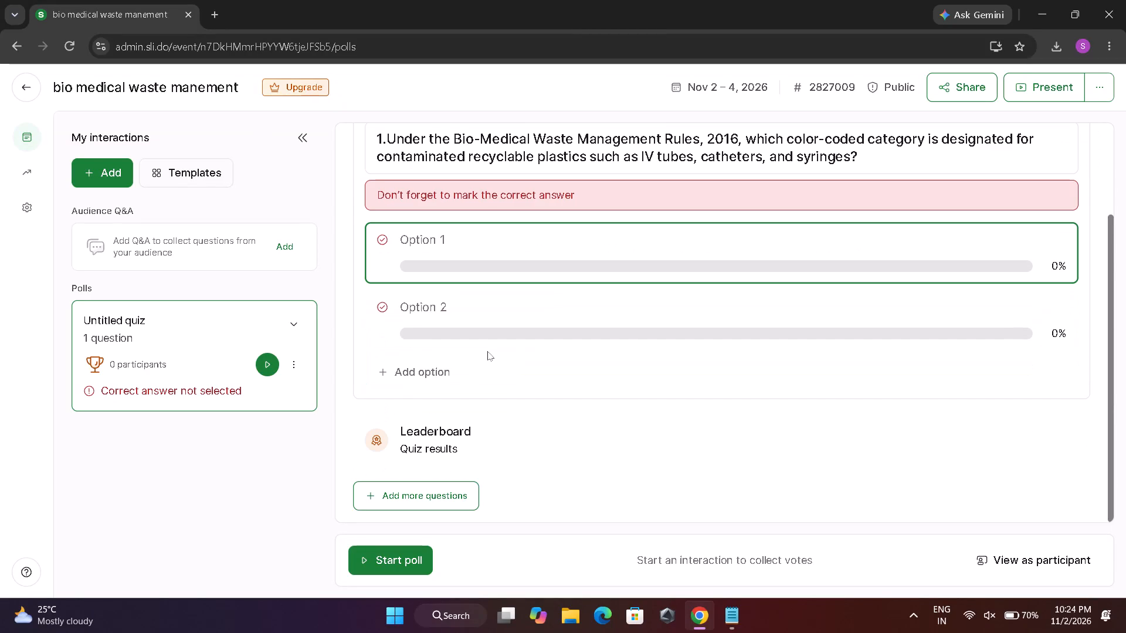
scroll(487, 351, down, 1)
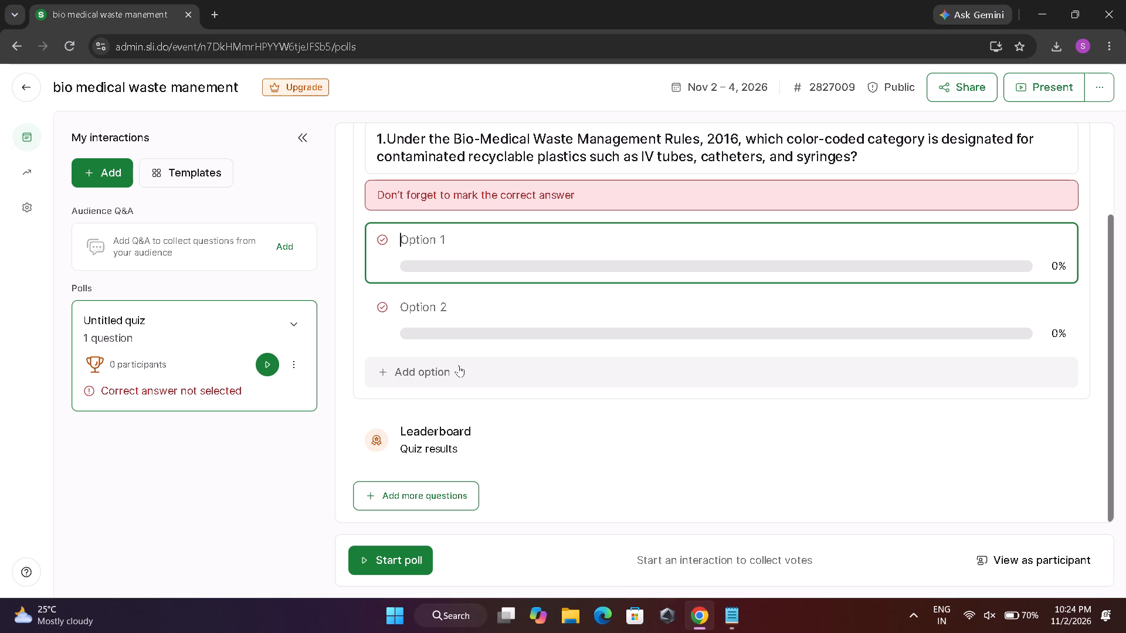
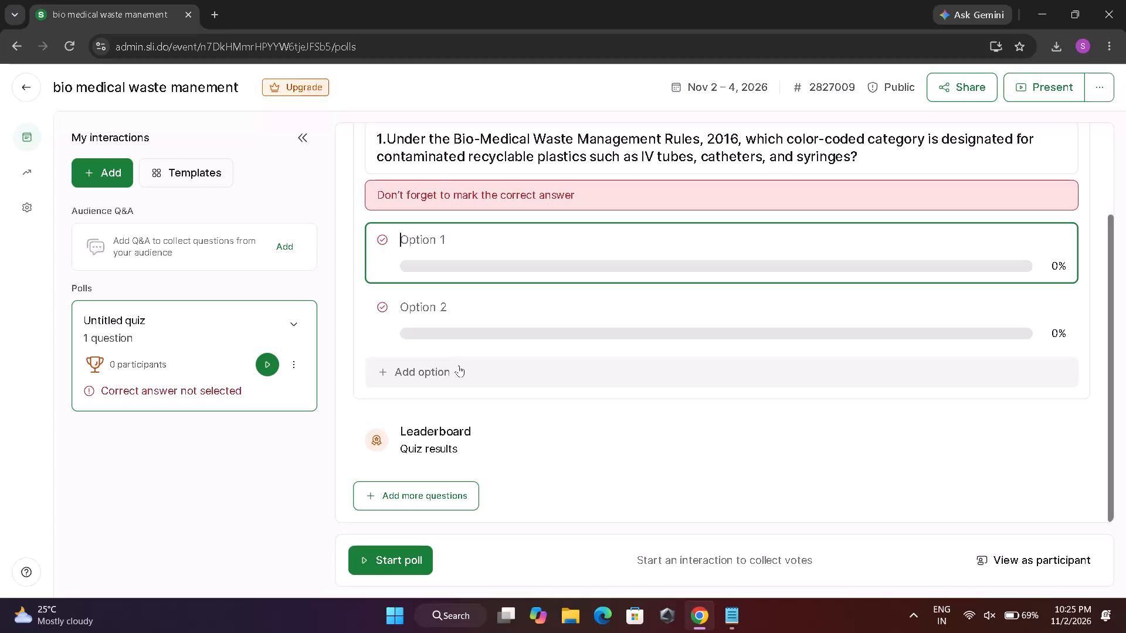
Add a third answer option to question 1 of the untitled quiz.
scroll(459, 365, up, 1)
scroll(459, 365, down, 2)
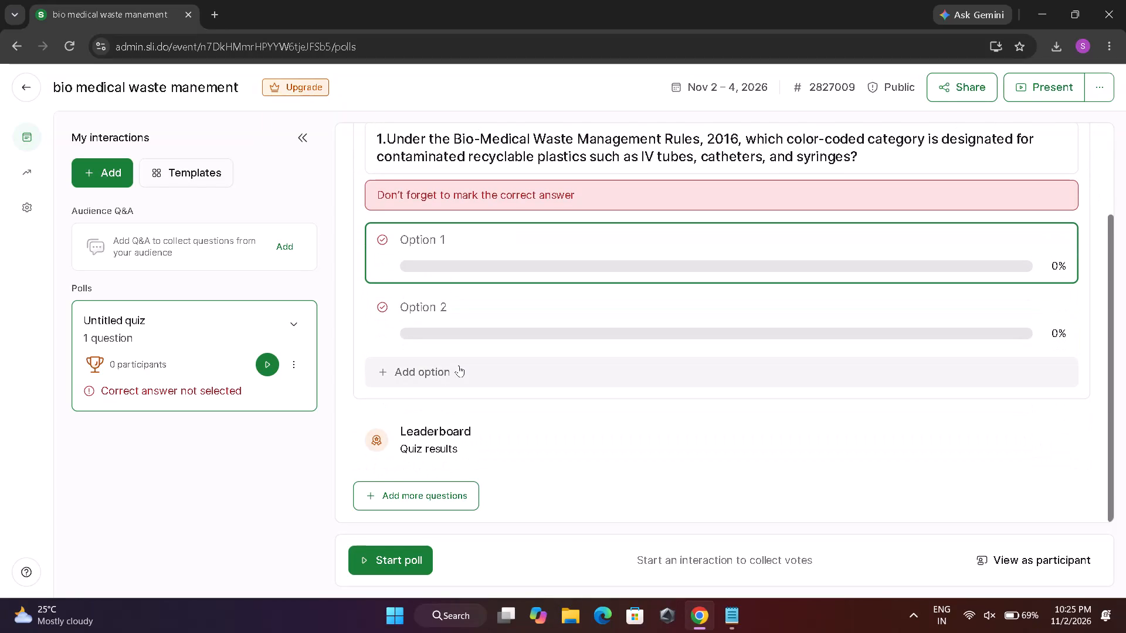
click(459, 365)
key(w)
key(h)
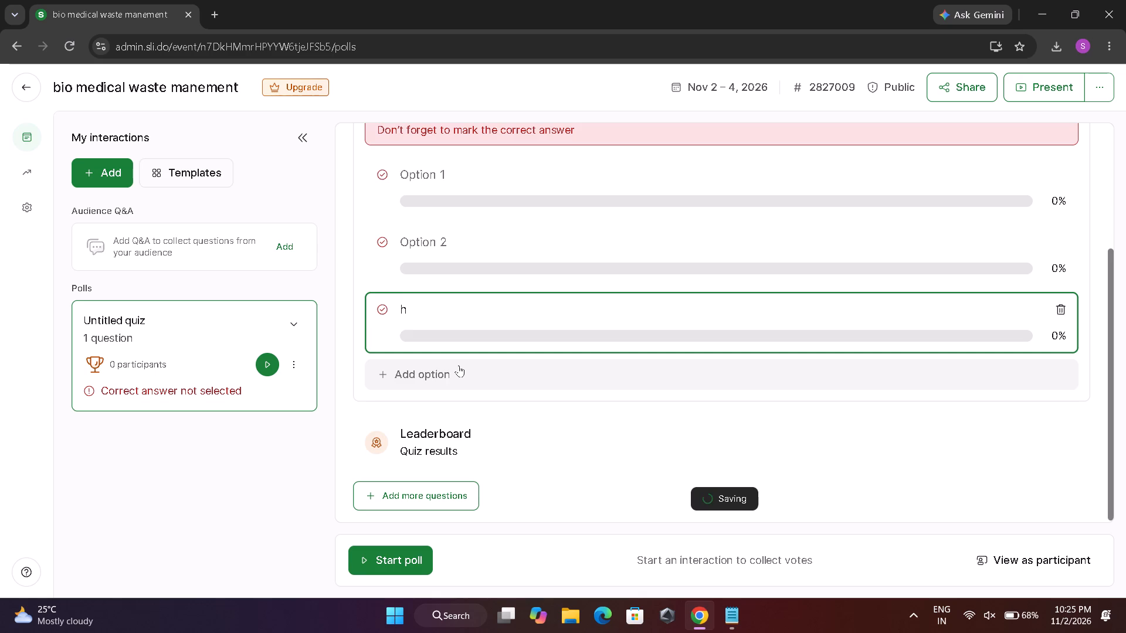
Fill in question 1's first answer option as "yellow" and its second as "red".
scroll(455, 501, up, 3)
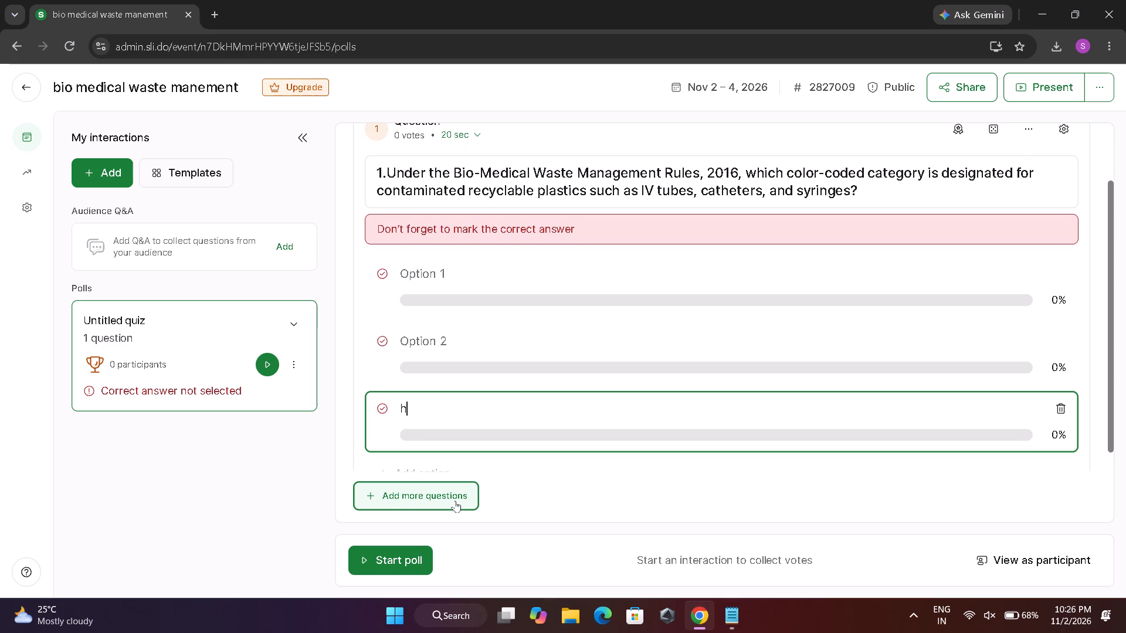
scroll(455, 501, up, 1)
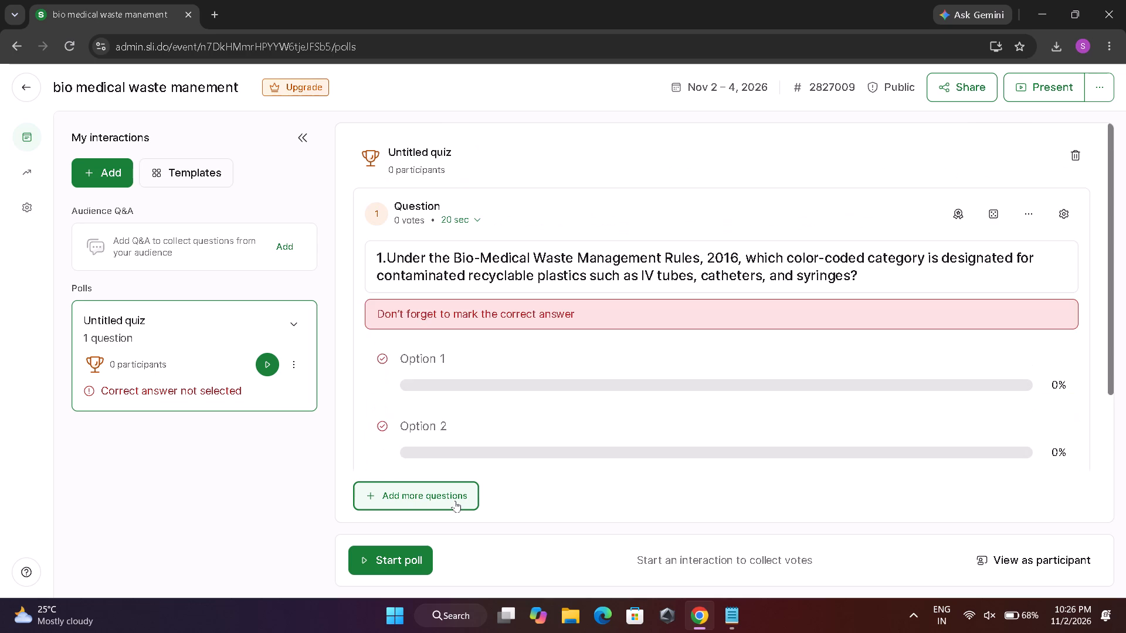
scroll(455, 501, up, 1)
text(ye)
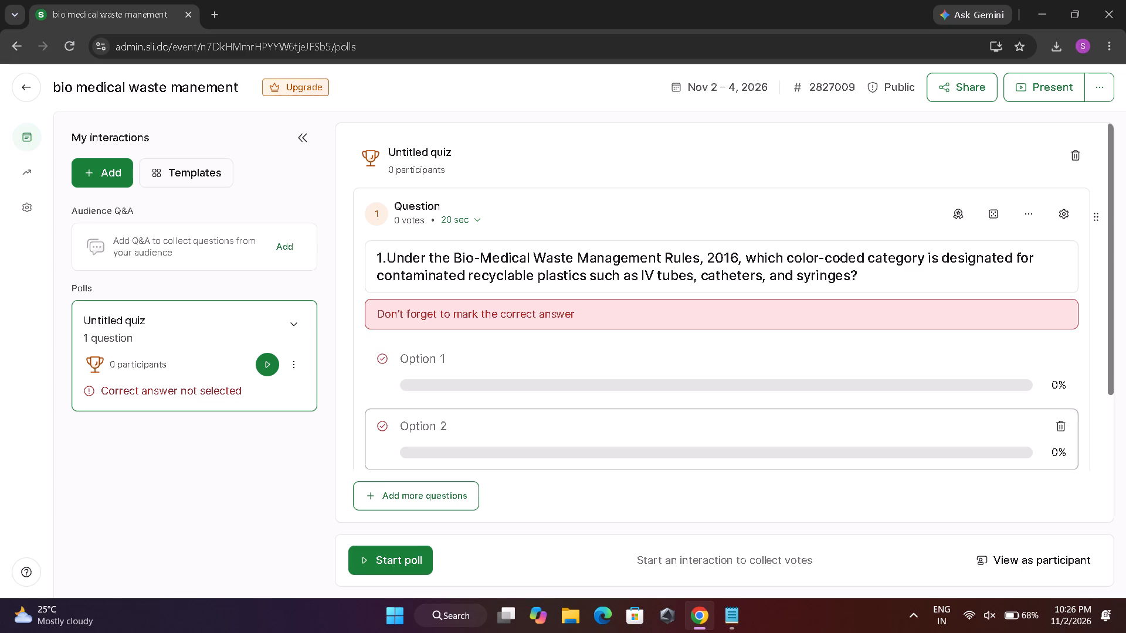
click(454, 373)
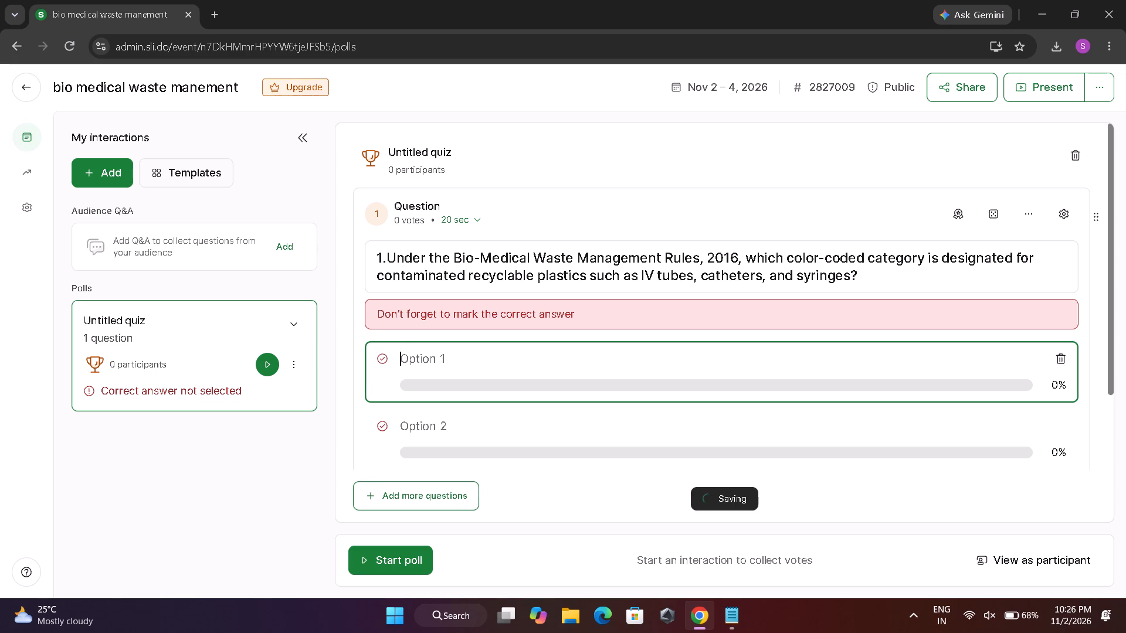
text(yellow)
click(430, 427)
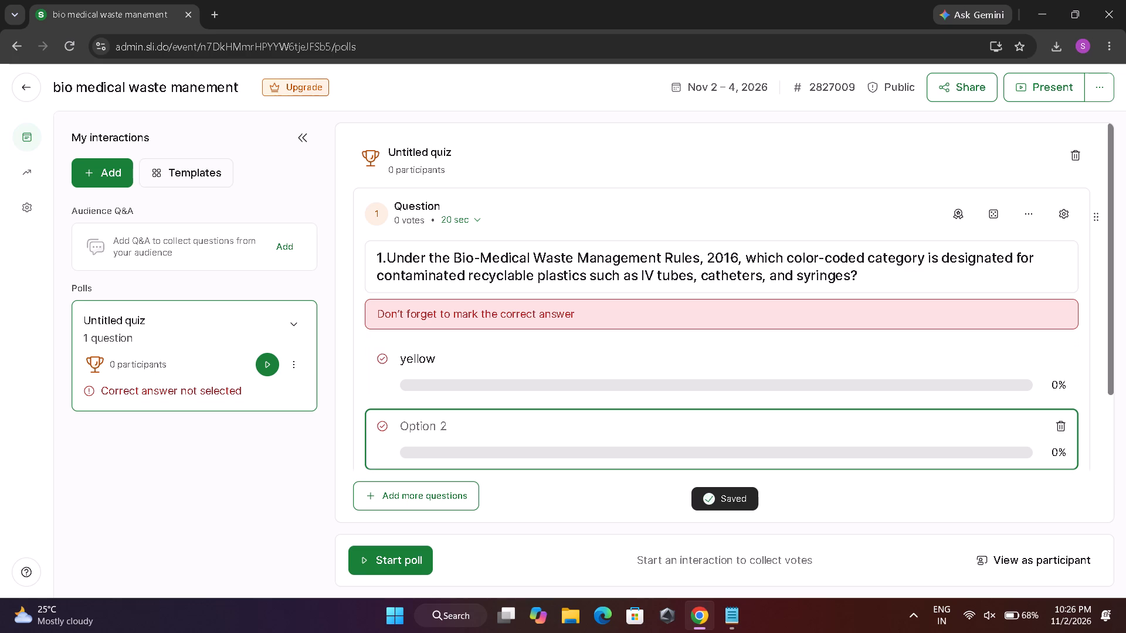
text(red)
Open the text of question 1's third answer option for editing.
scroll(464, 478, down, 2)
click(505, 373)
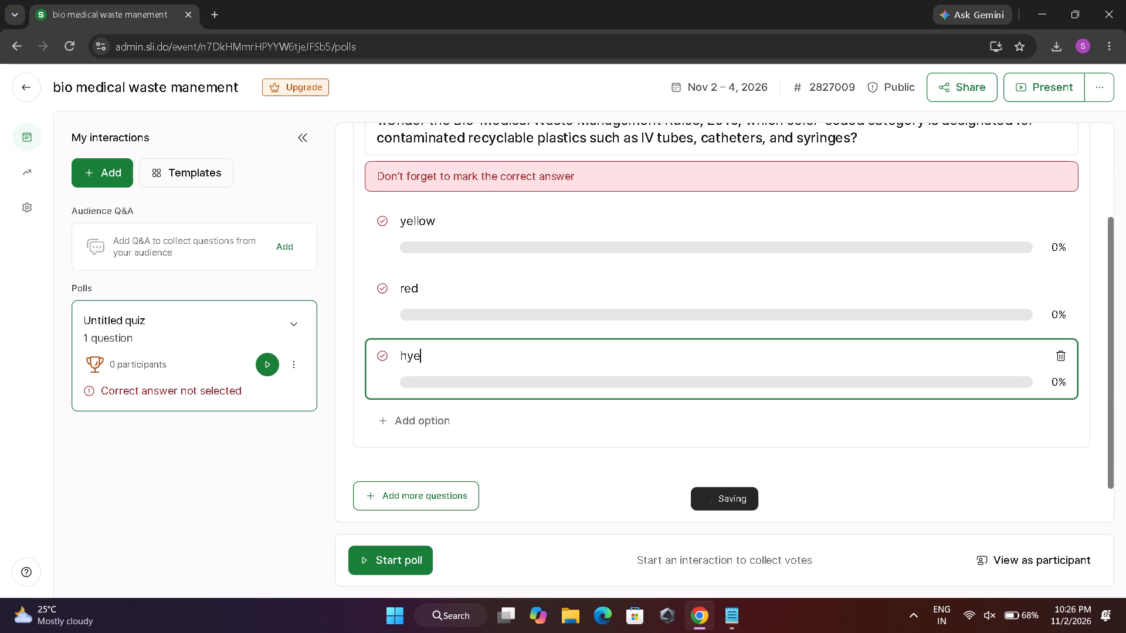
Replace the mistyped text of question 1's third answer option with "white".
key(BackSpace)
key(BackSpace)
key(BackSpace)
key(BackSpace)
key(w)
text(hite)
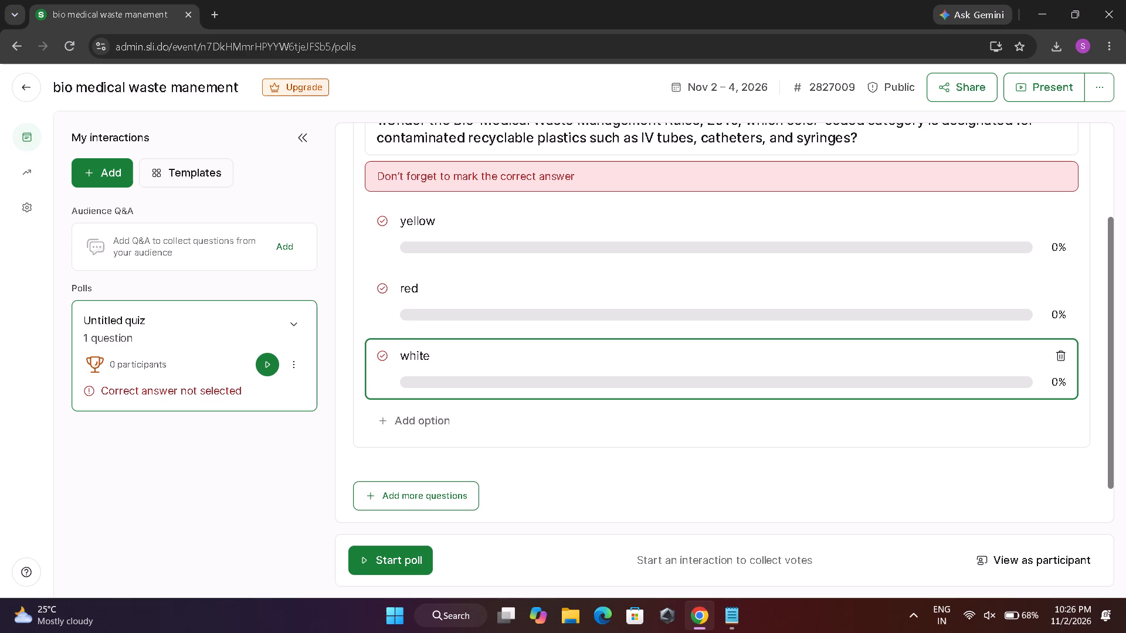
Minimize the quiz browser window and the Notepad question list, and open WhatsApp from the desktop.
scroll(505, 373, up, 1)
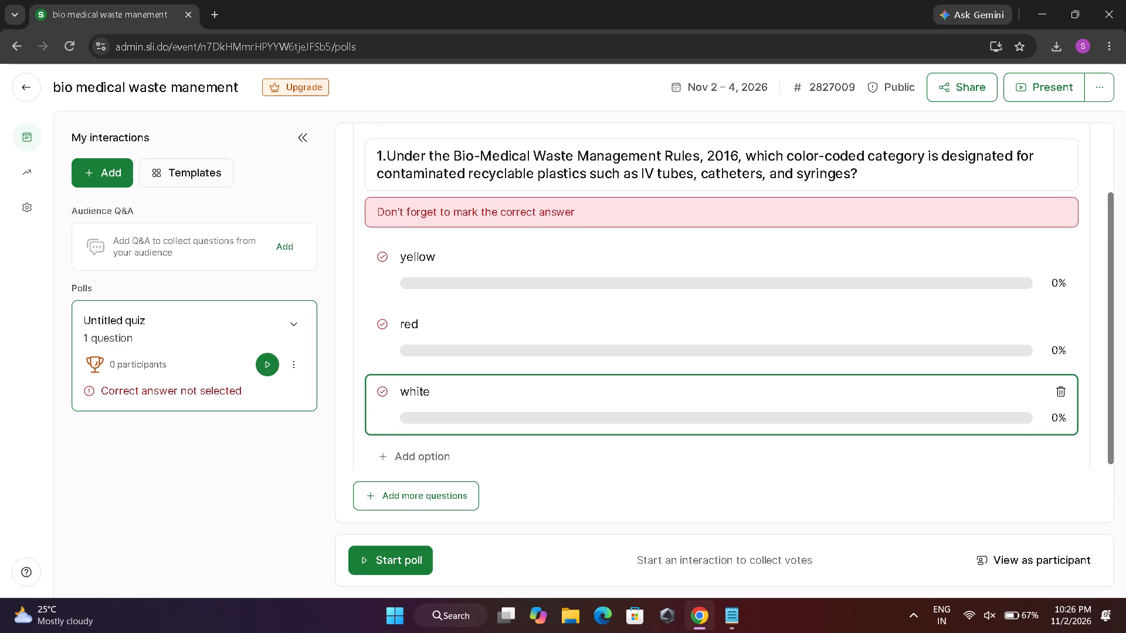
scroll(505, 373, up, 1)
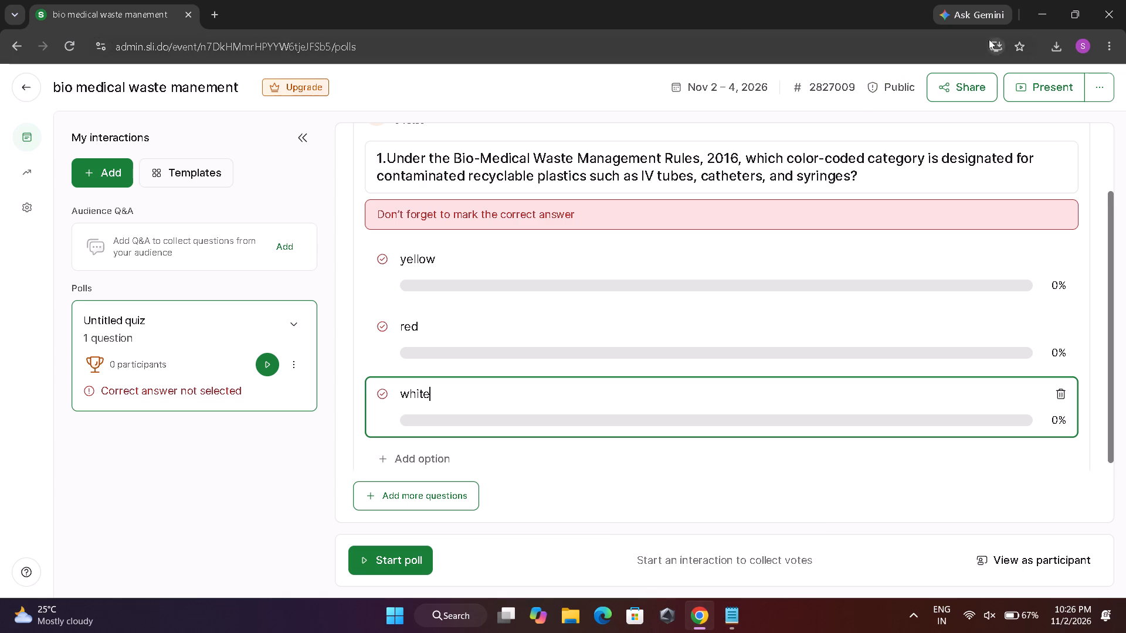
click(1031, 12)
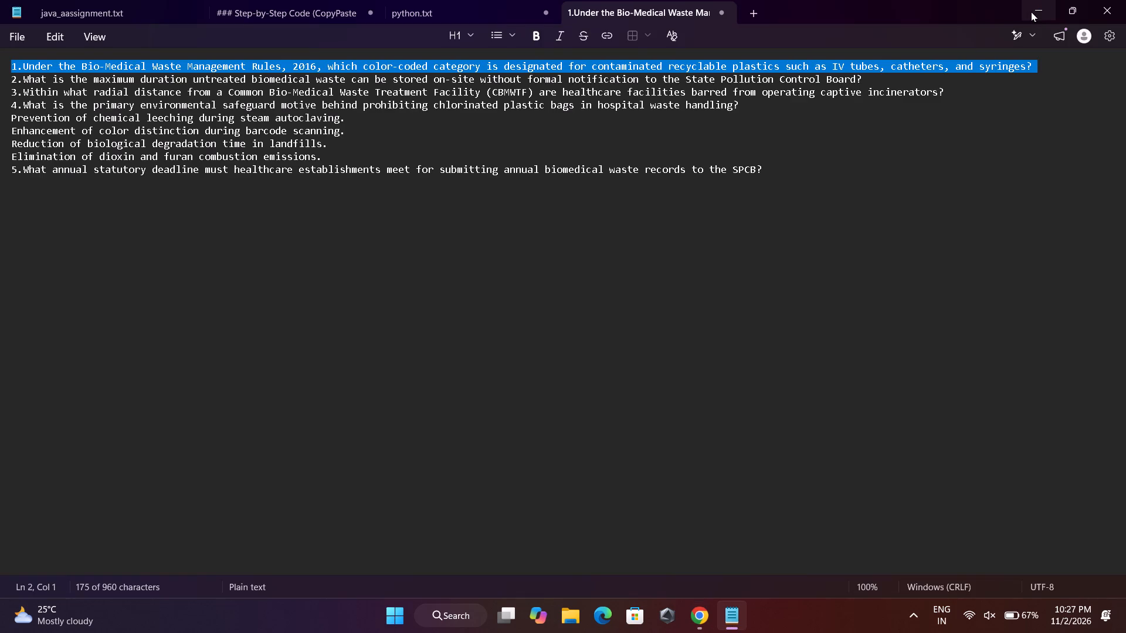
click(1037, 11)
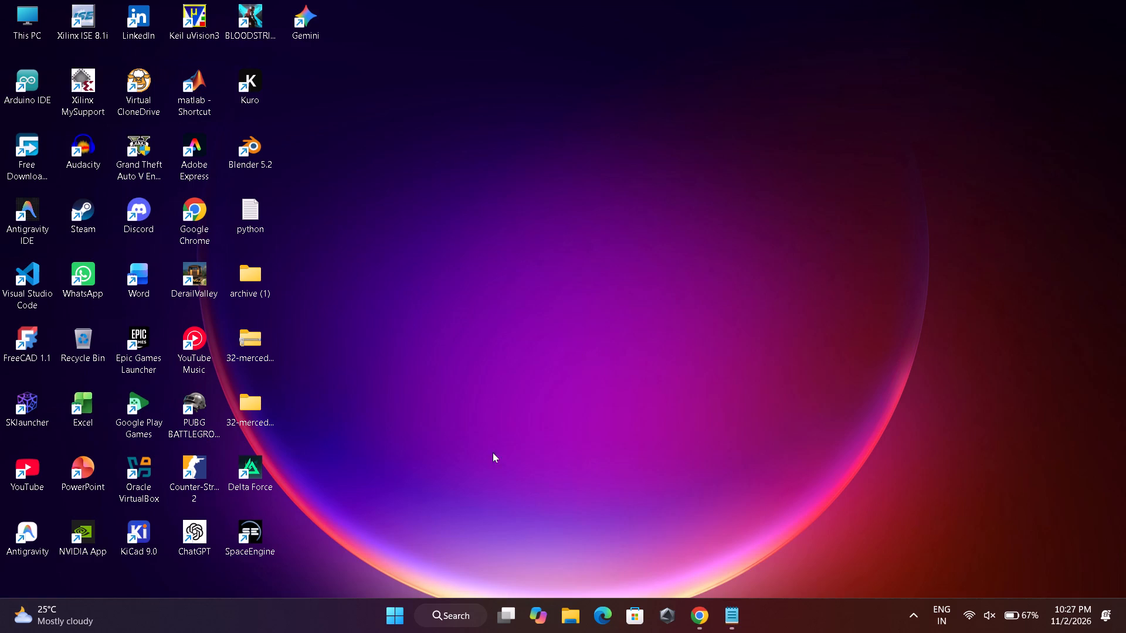
scroll(484, 468, down, 1)
double_click(82, 283)
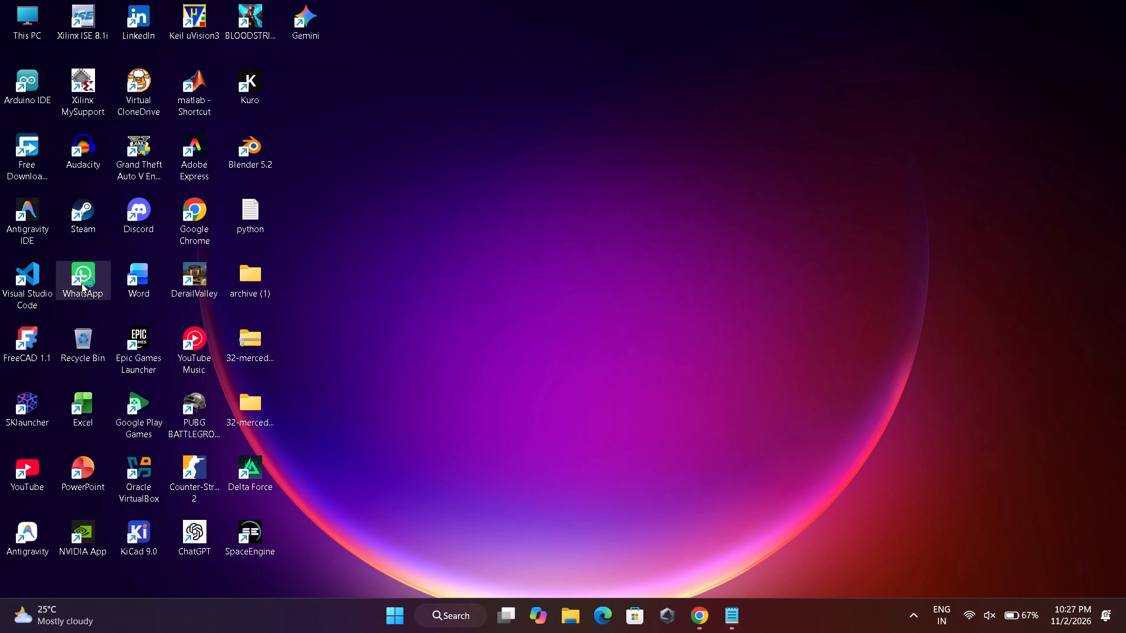
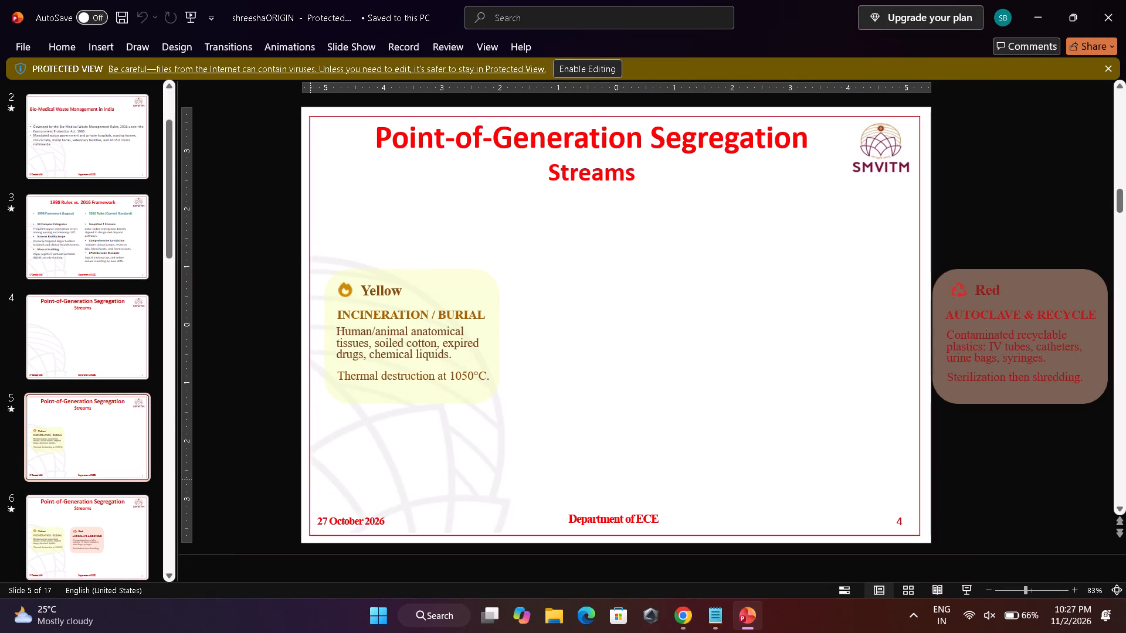
Return from the PowerPoint segregation slides to the bio medical waste quiz in Slido in Chrome.
click(681, 616)
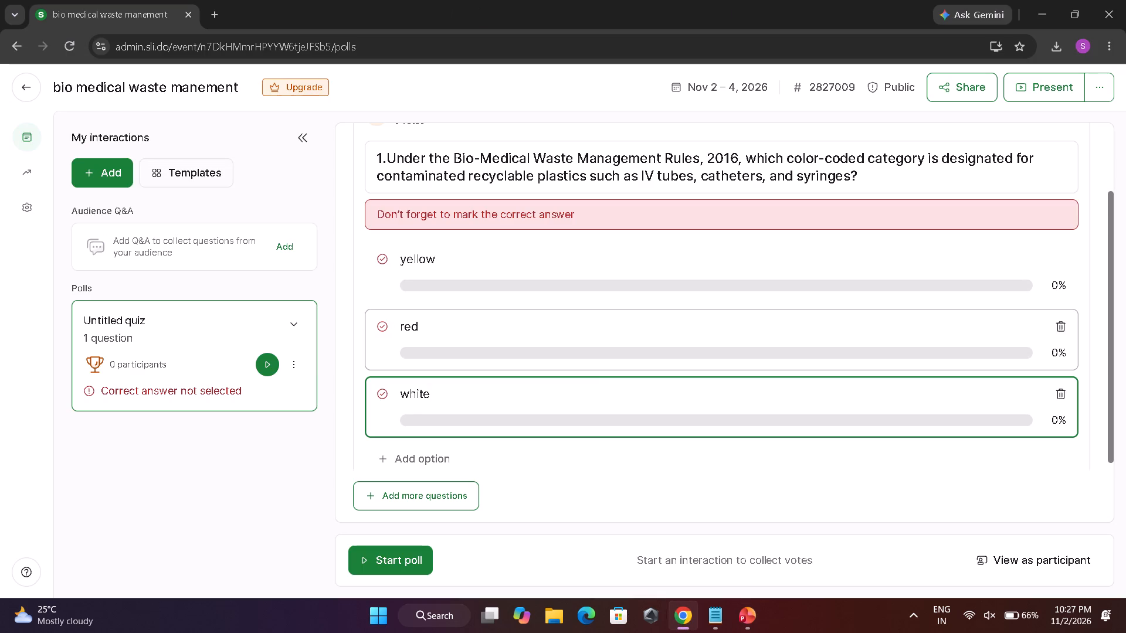
Add a fourth answer option, "blue", to question 1.
scroll(562, 421, down, 1)
click(527, 374)
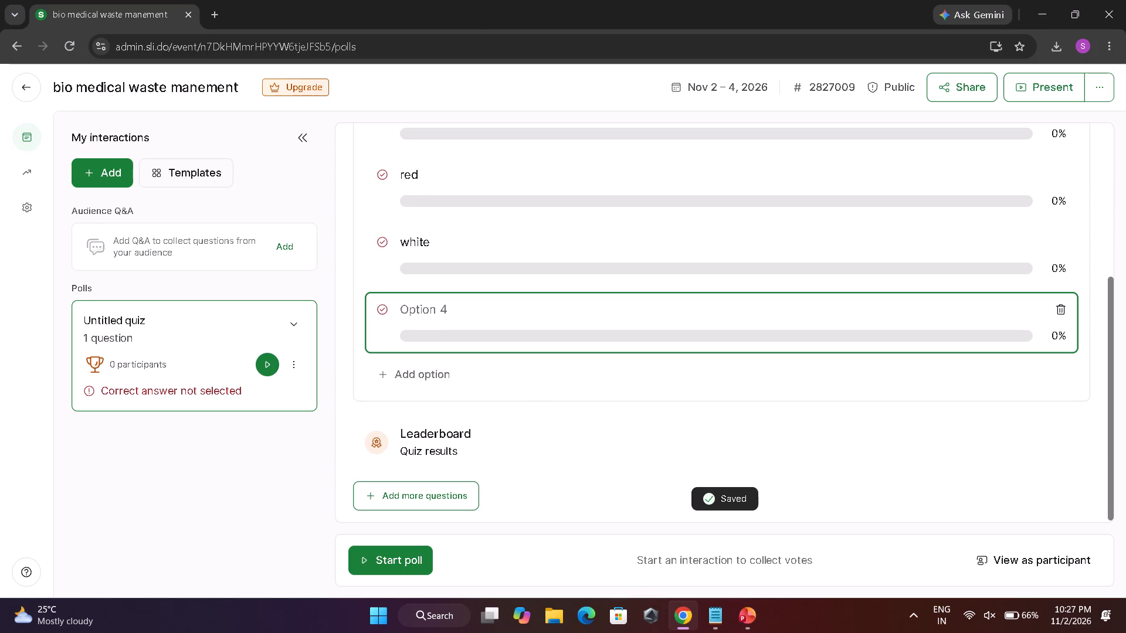
text(bl)
text(ue)
Mark "red" as the correct answer to question 1.
scroll(532, 336, down, 1)
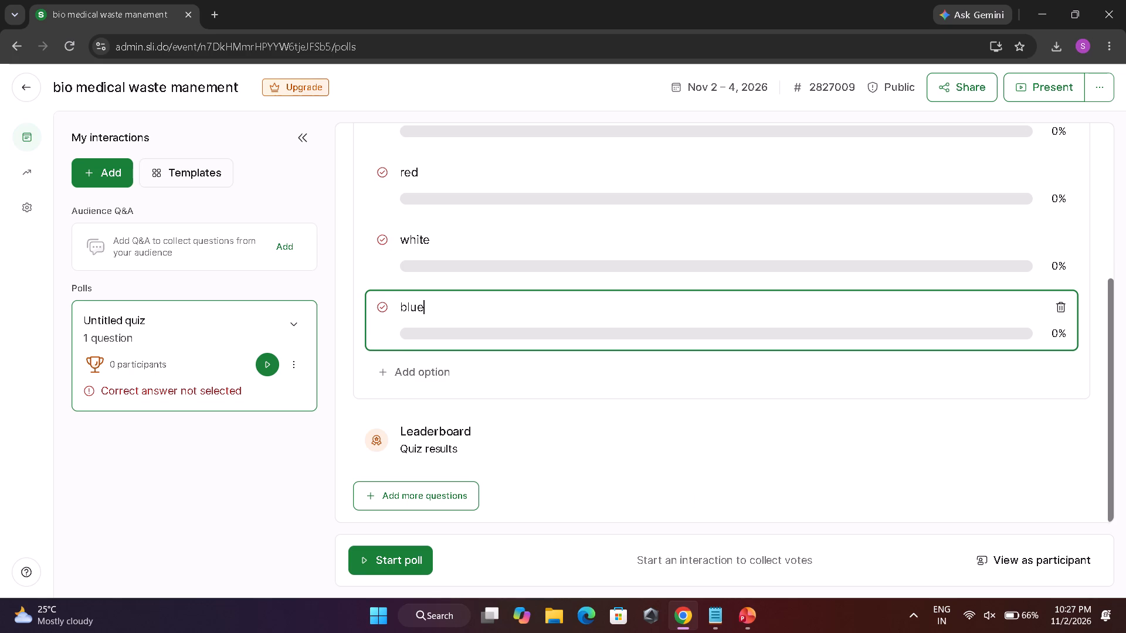
scroll(494, 386, down, 1)
scroll(494, 386, up, 2)
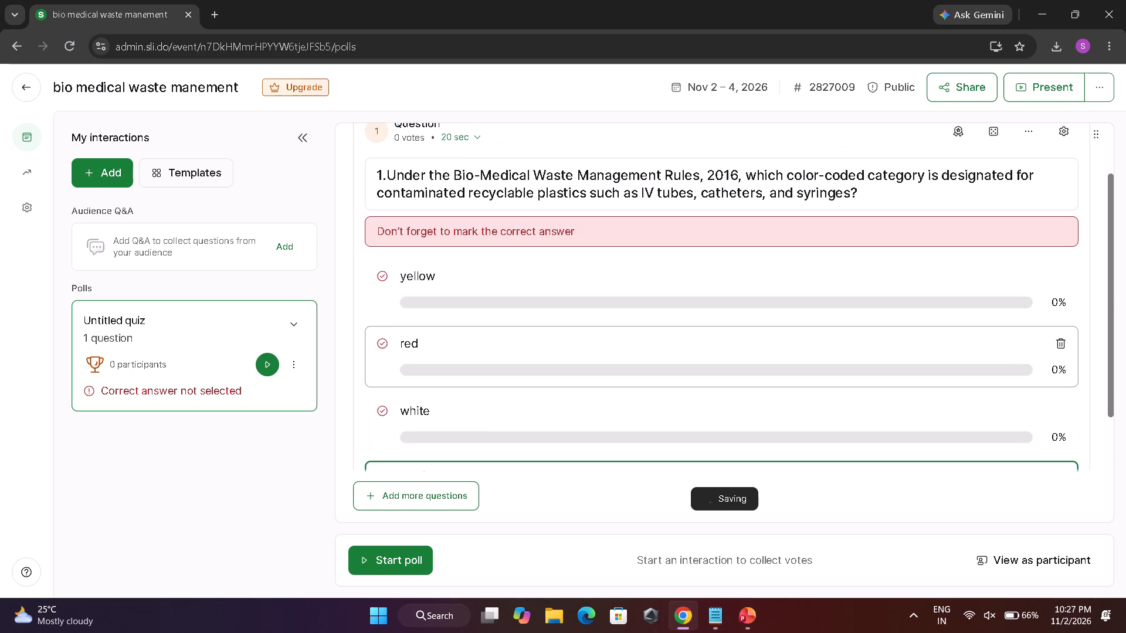
scroll(494, 386, down, 1)
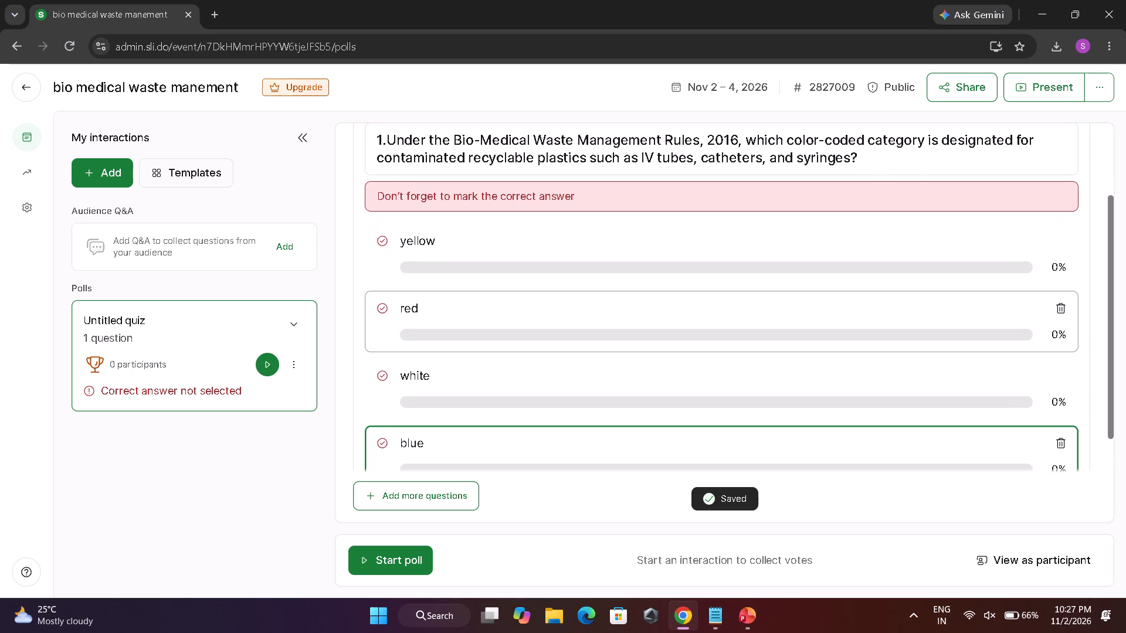
click(484, 308)
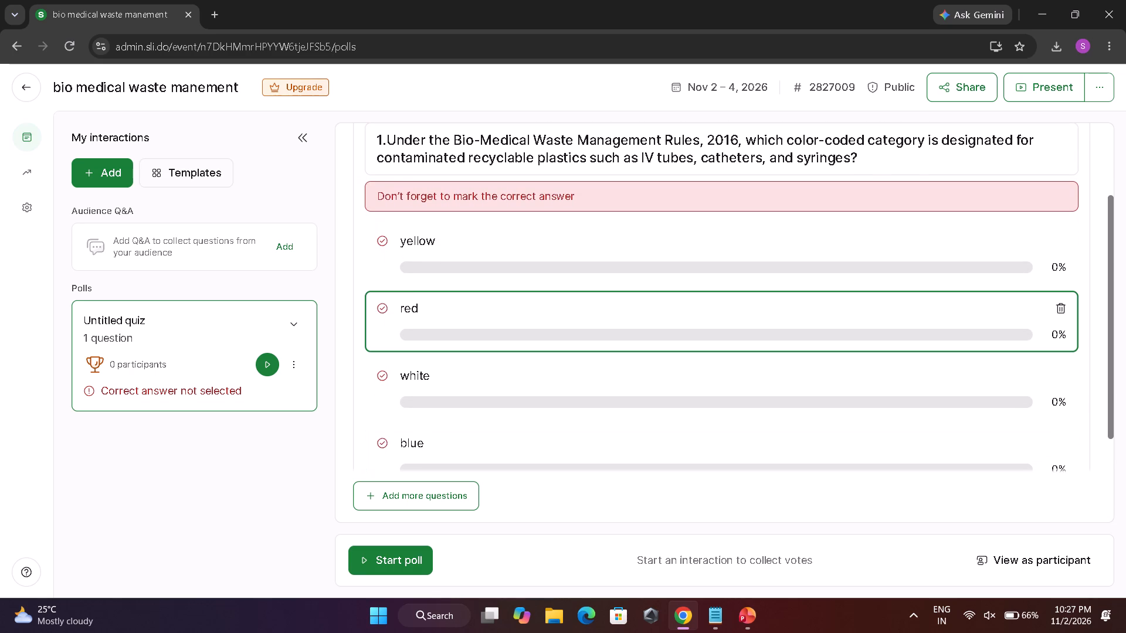
click(484, 308)
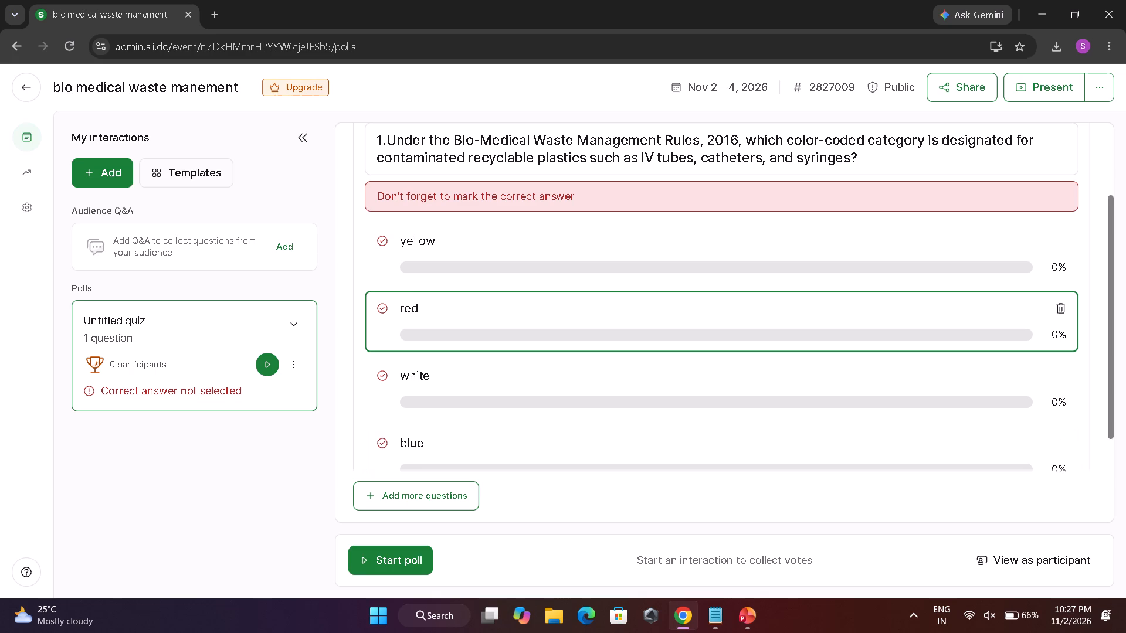
click(380, 318)
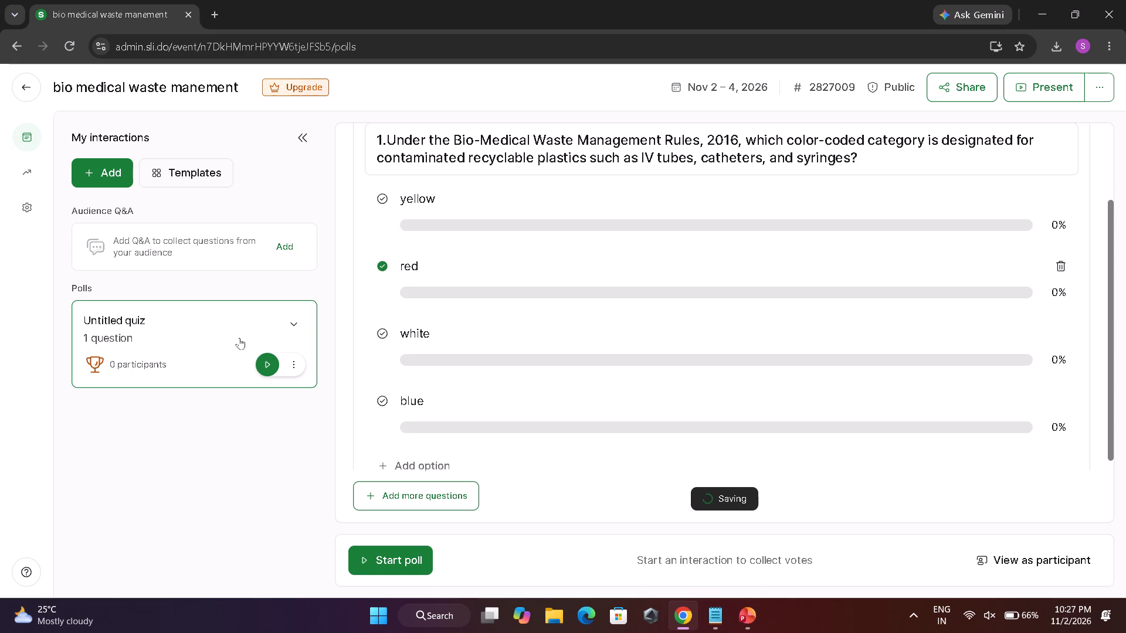
Add a second question to the untitled quiz.
scroll(239, 338, down, 1)
scroll(457, 334, down, 1)
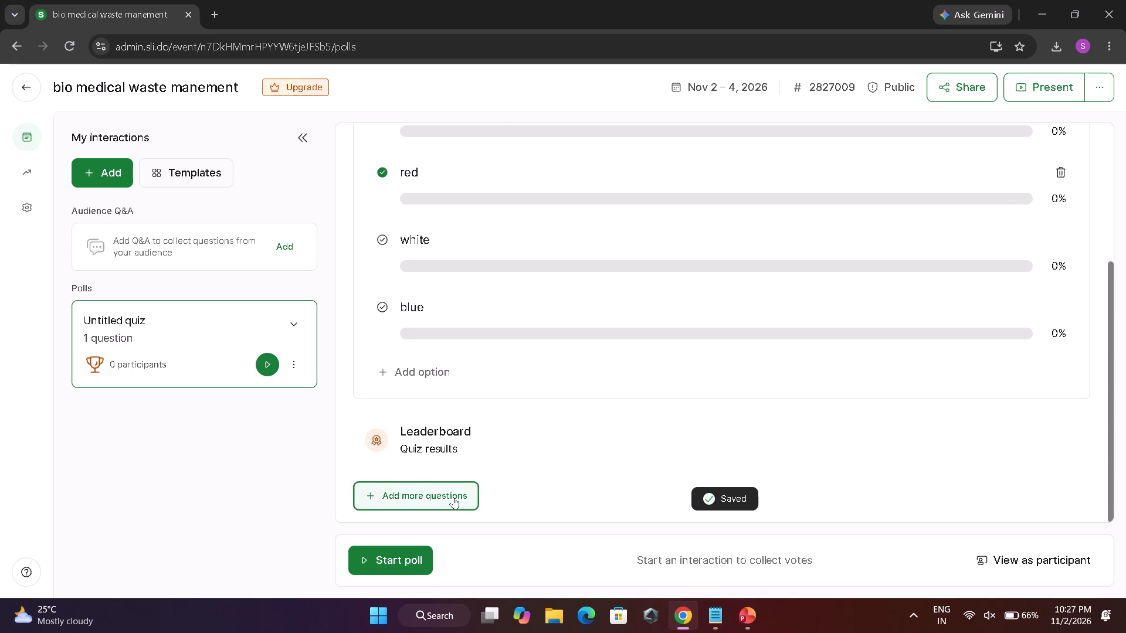
click(453, 497)
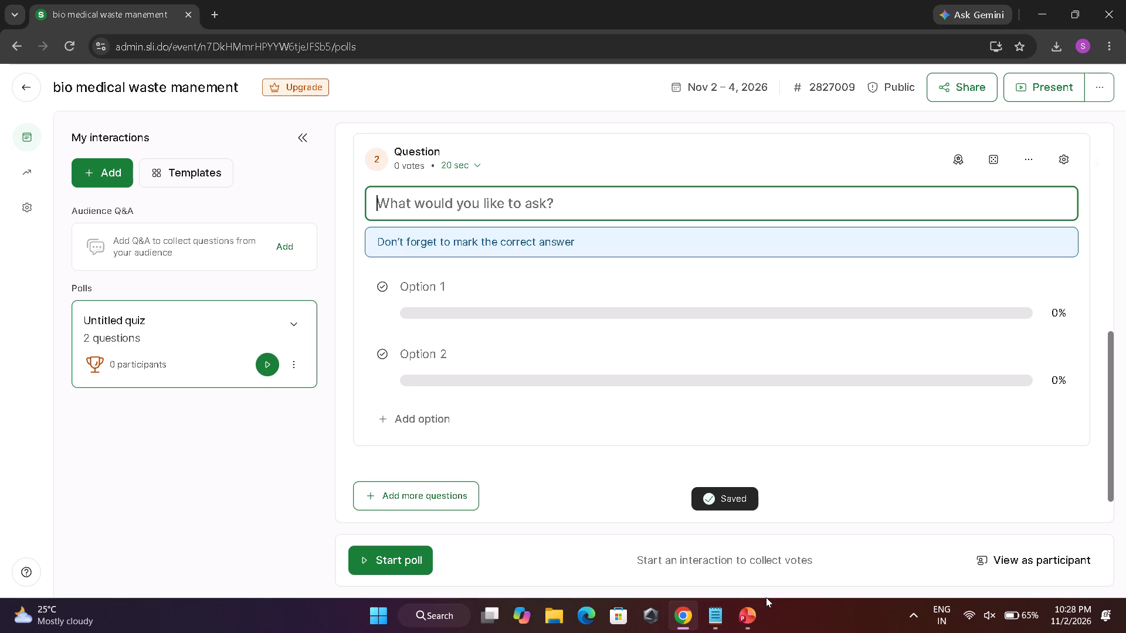
Switch to PowerPoint and close the open bio-medical waste presentation.
key(alt+Tab)
key(alt+Tab)
key(alt+Tab)
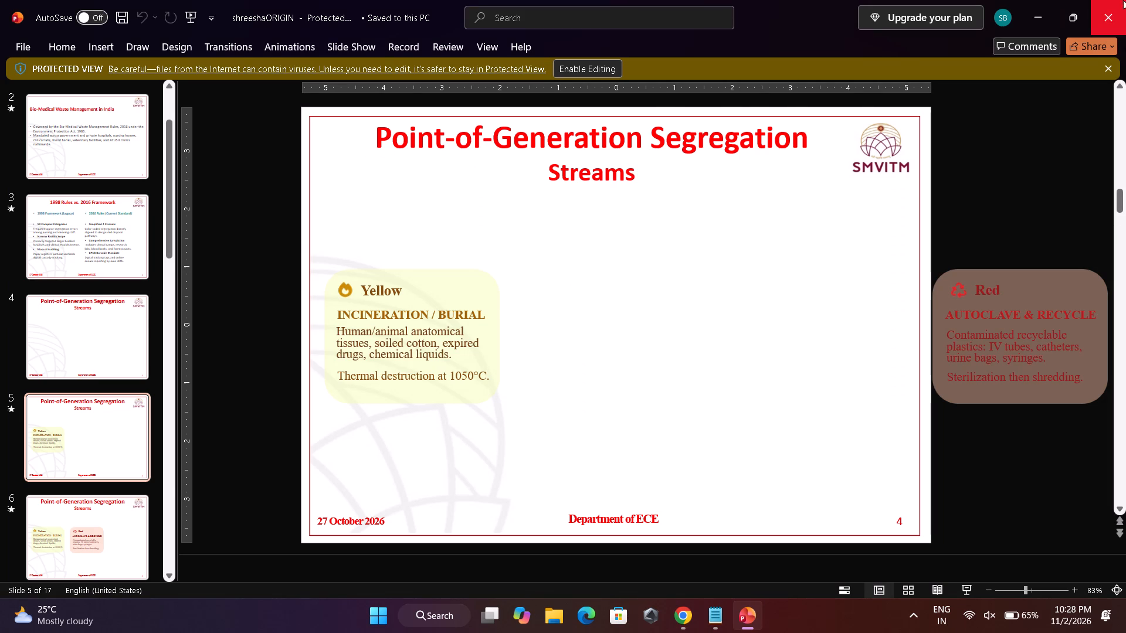
click(1123, 0)
Copy the question 2 line on maximum on-site storage duration from Notepad into the quiz's second question text in Chrome.
key(alt+Tab)
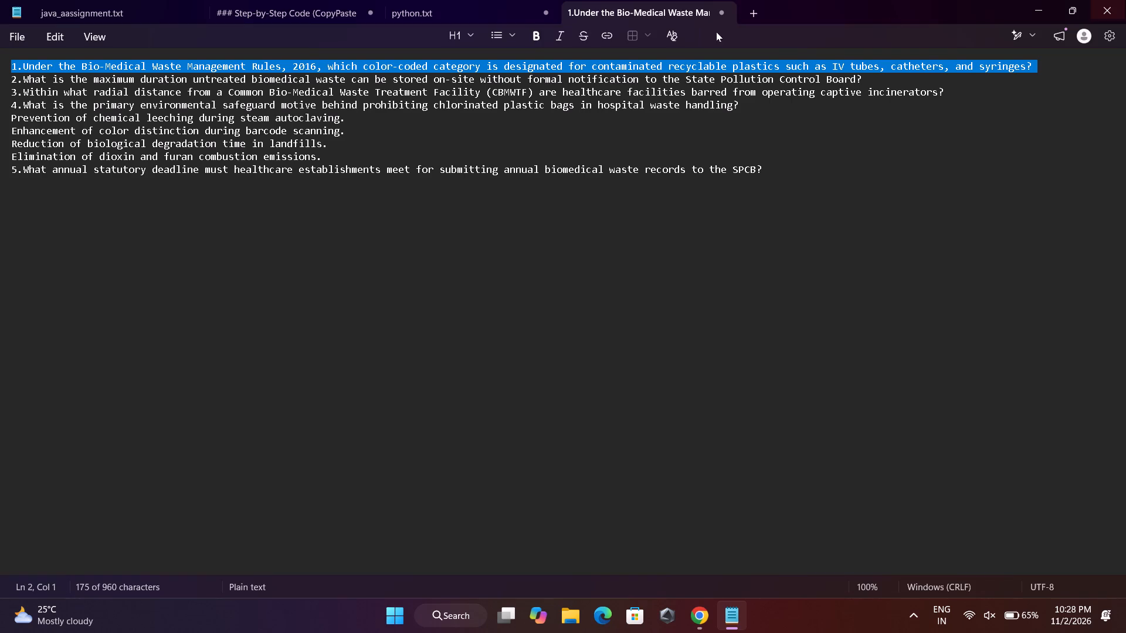
double_click(641, 74)
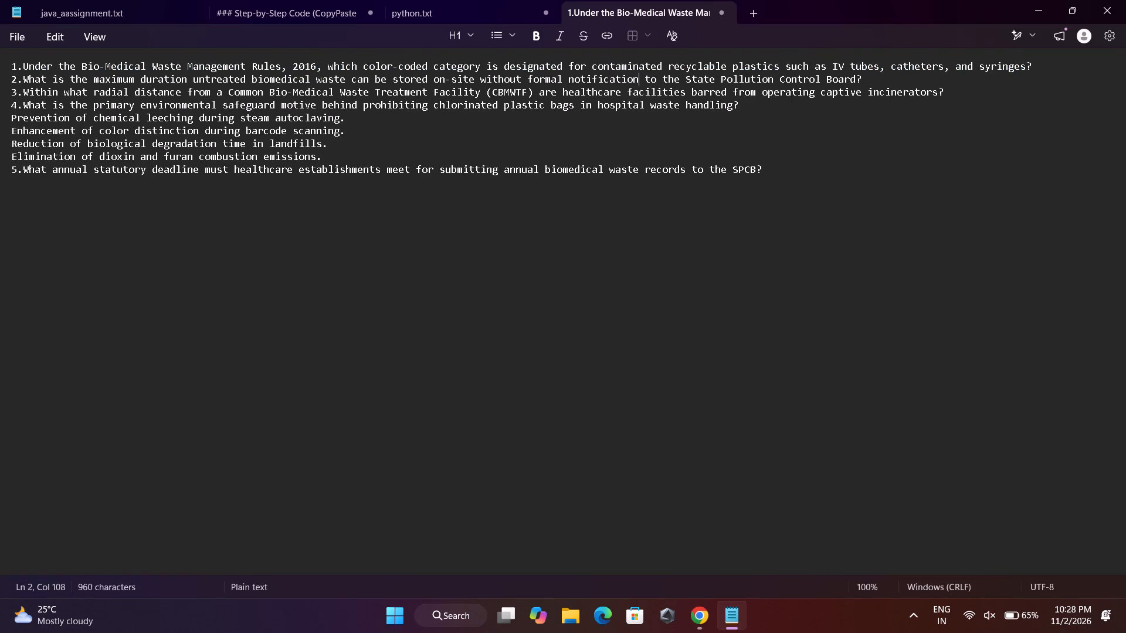
click(641, 74)
key(ctrl+c)
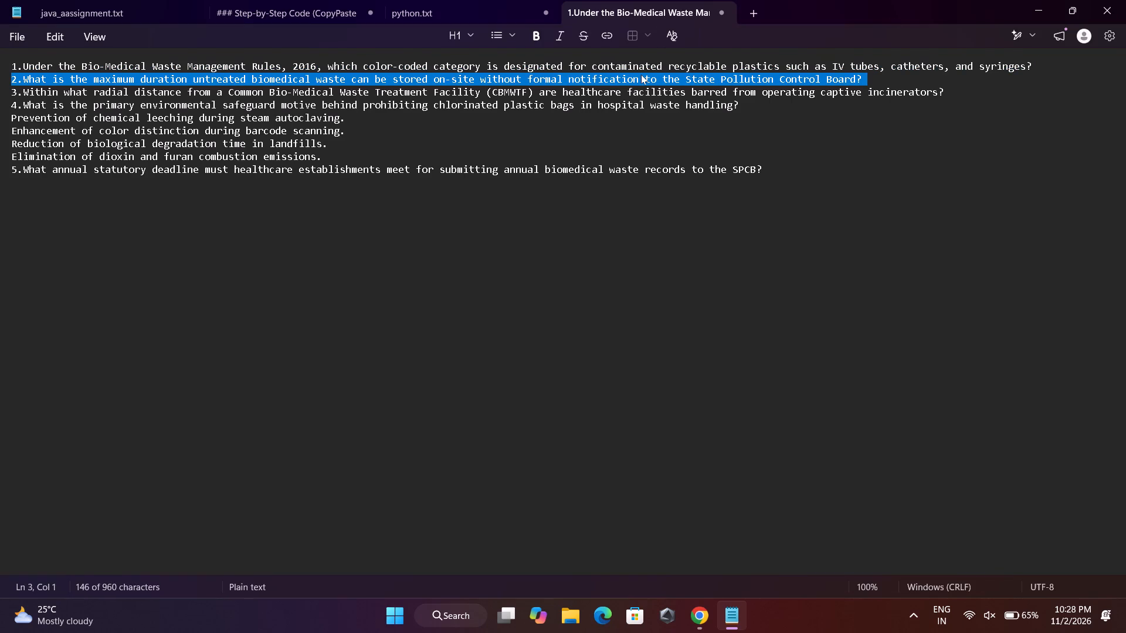
key(alt+Tab)
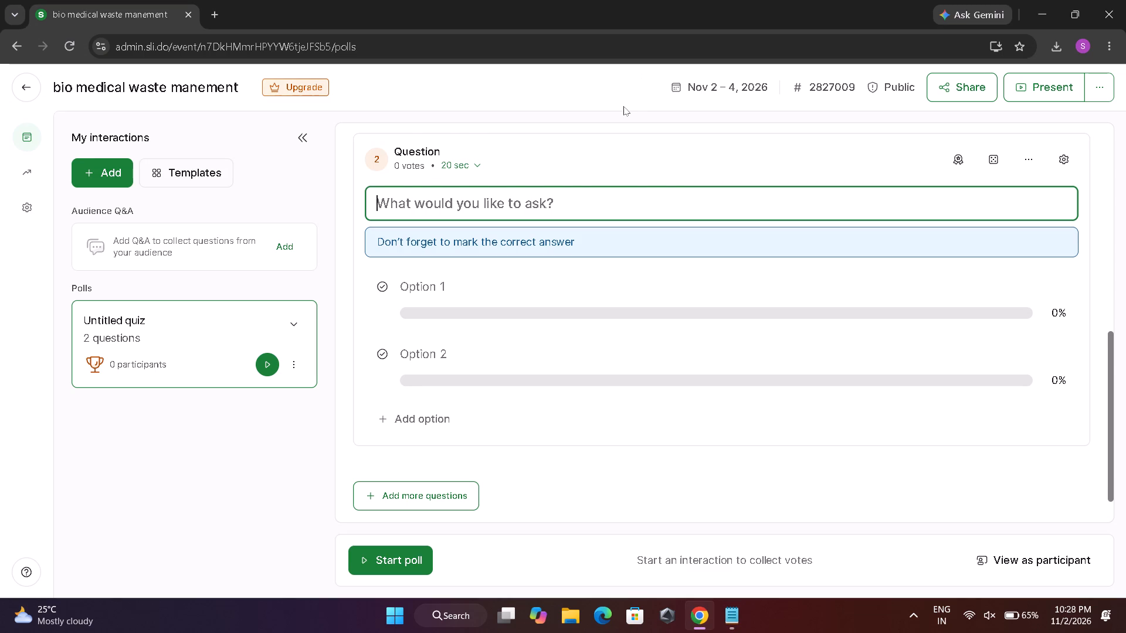
key(ctrl+v)
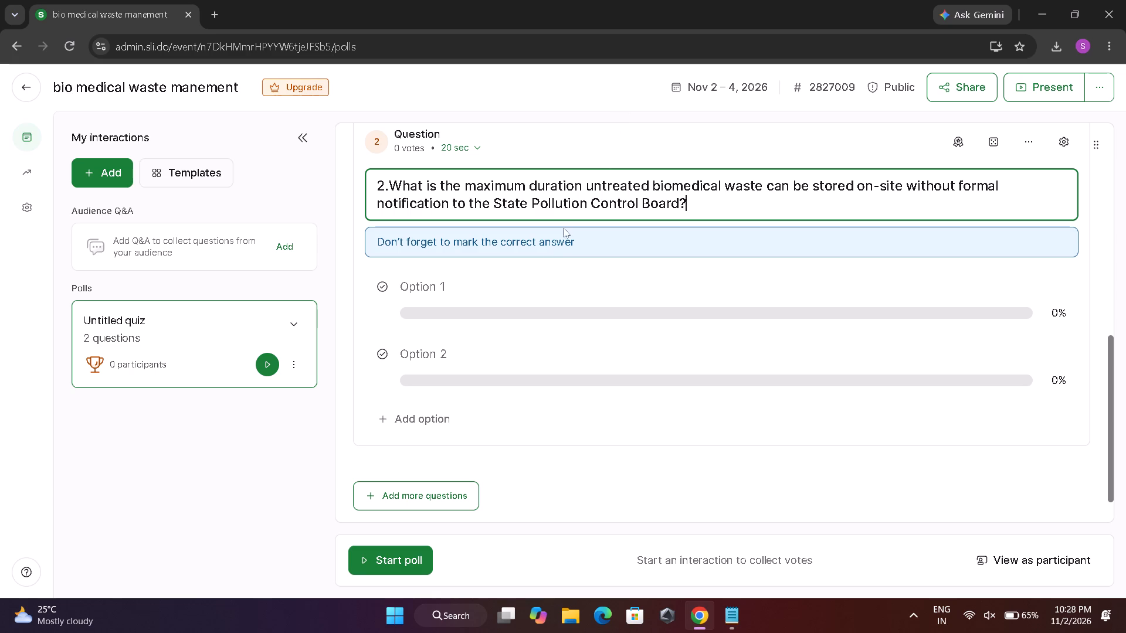
Fill in question 2's first answer option as "12 hours" and its second as "24 hors".
click(502, 302)
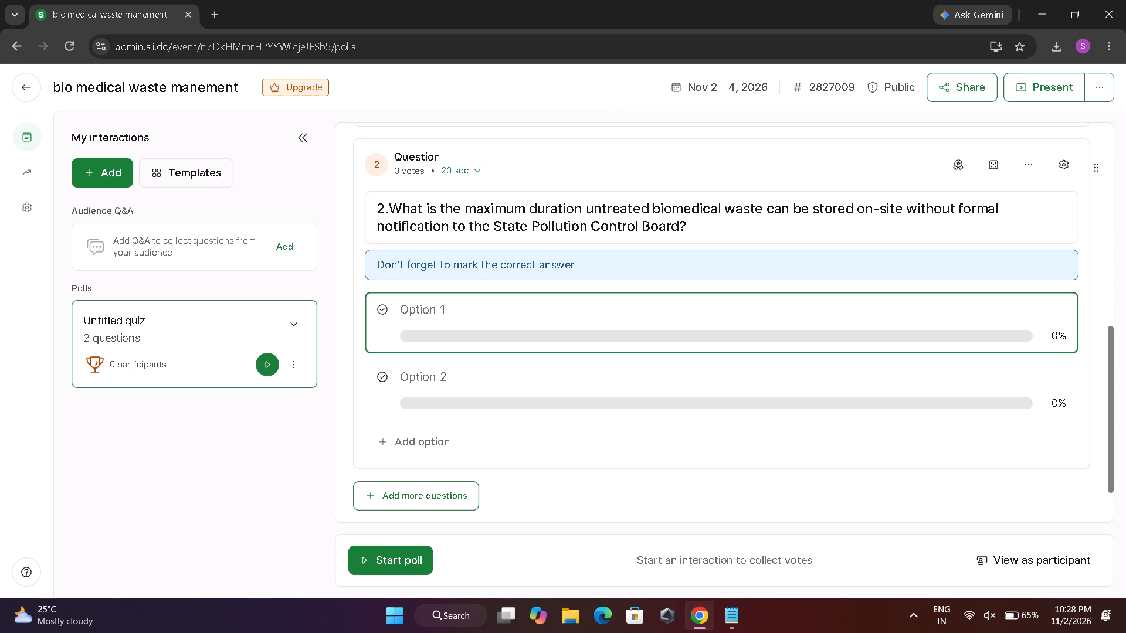
key(1)
text(2)
key(space)
text(hours)
click(462, 378)
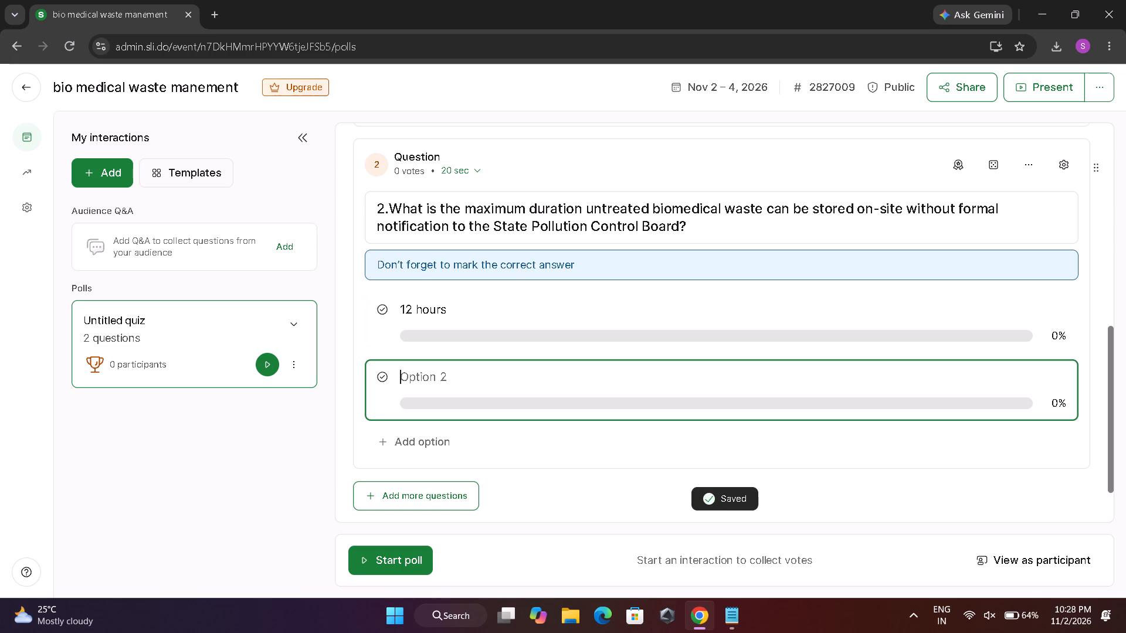
text(24)
key(space)
text(hors)
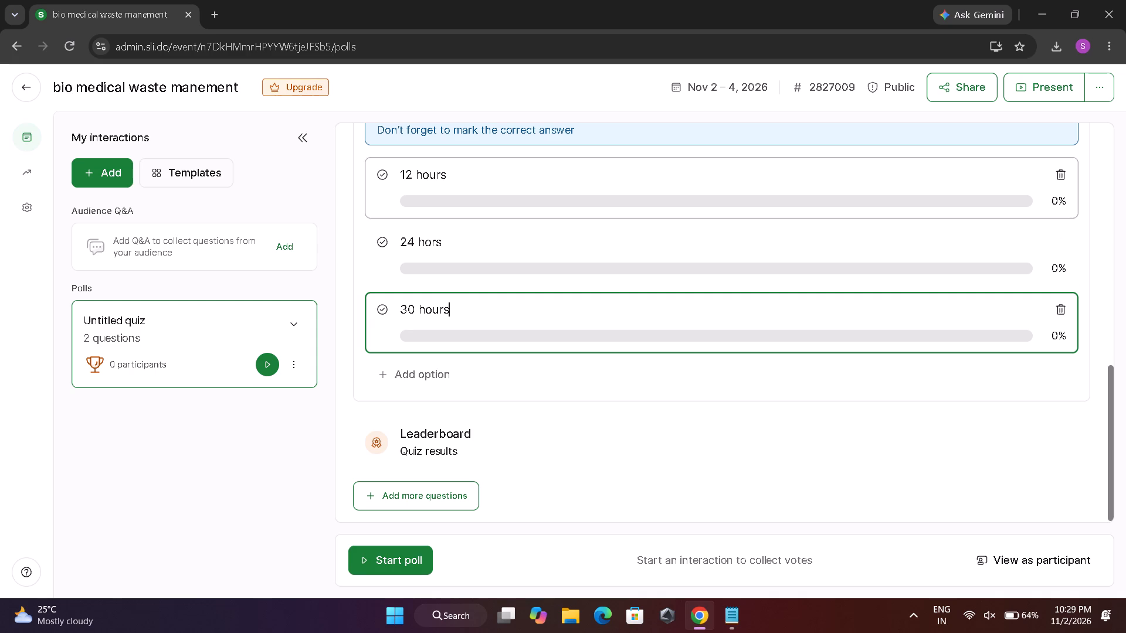
Correct the spelling of question 2's second answer option to "24 hours".
click(429, 242)
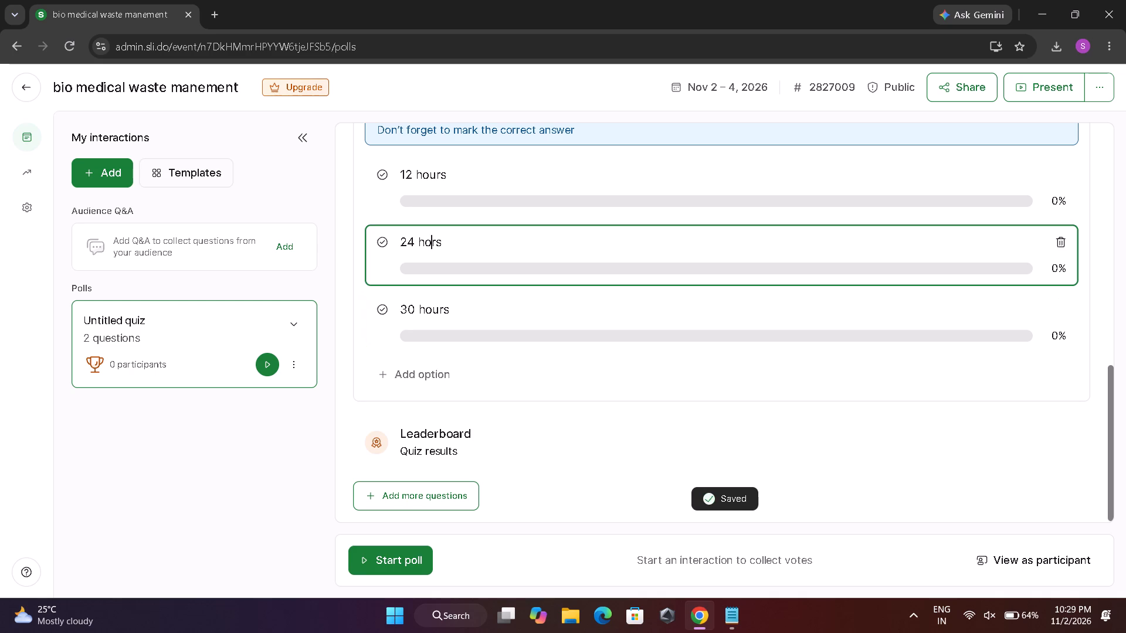
key(u)
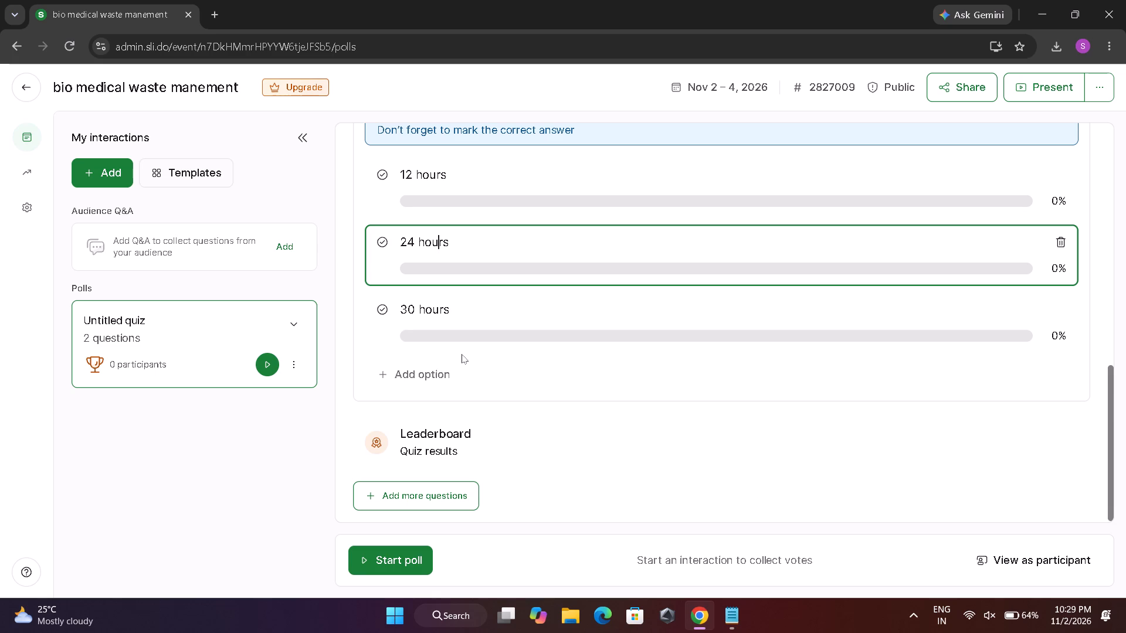
Add a fourth answer option, "48 hours", to question 2.
click(462, 372)
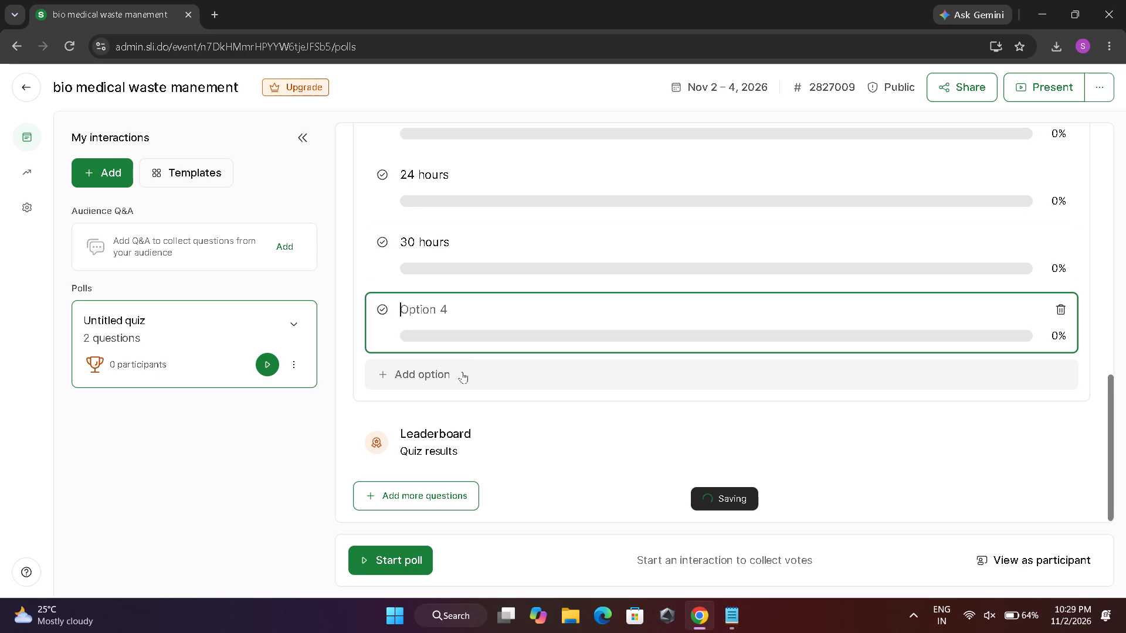
scroll(510, 286, right, 1)
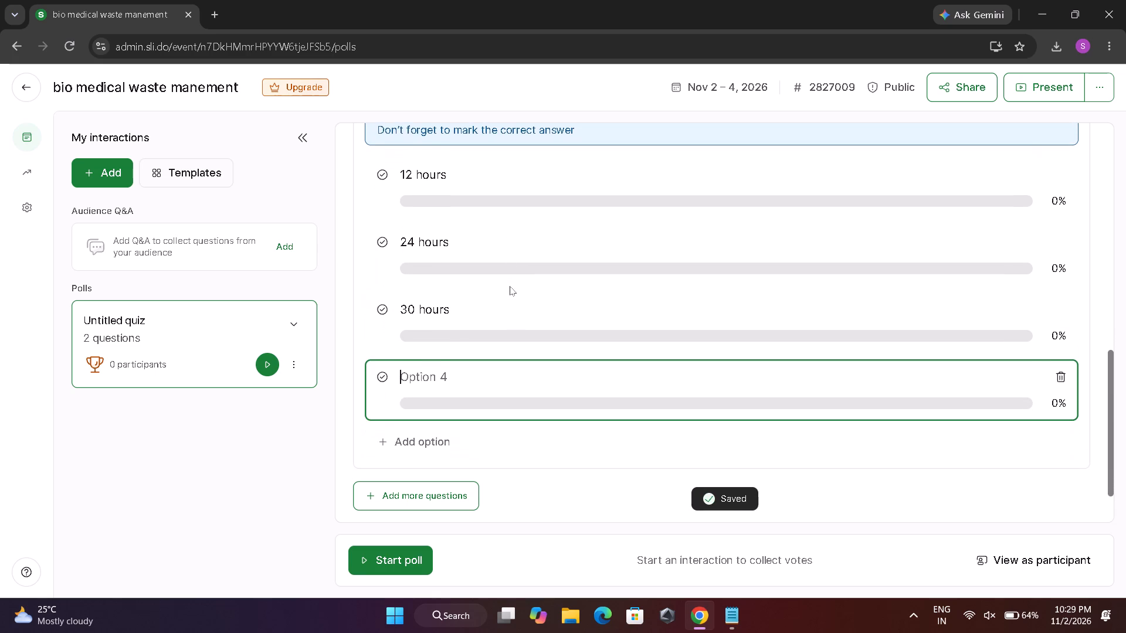
scroll(510, 286, right, 1)
key(4)
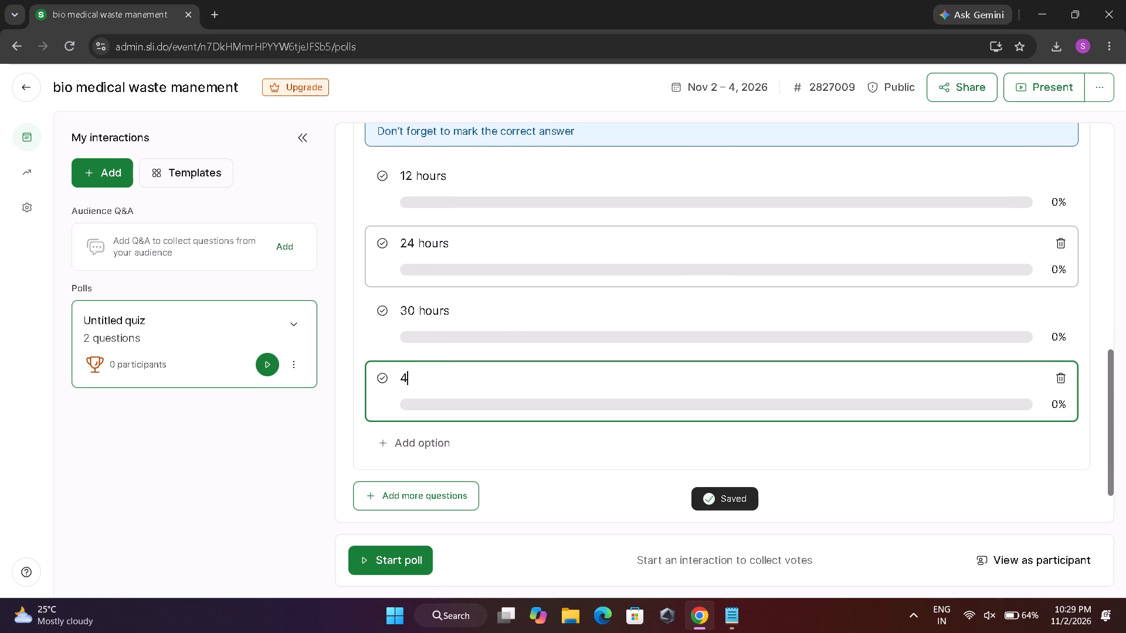
text(8 hours)
Mark "48 hours" as the correct answer to question 2.
click(384, 384)
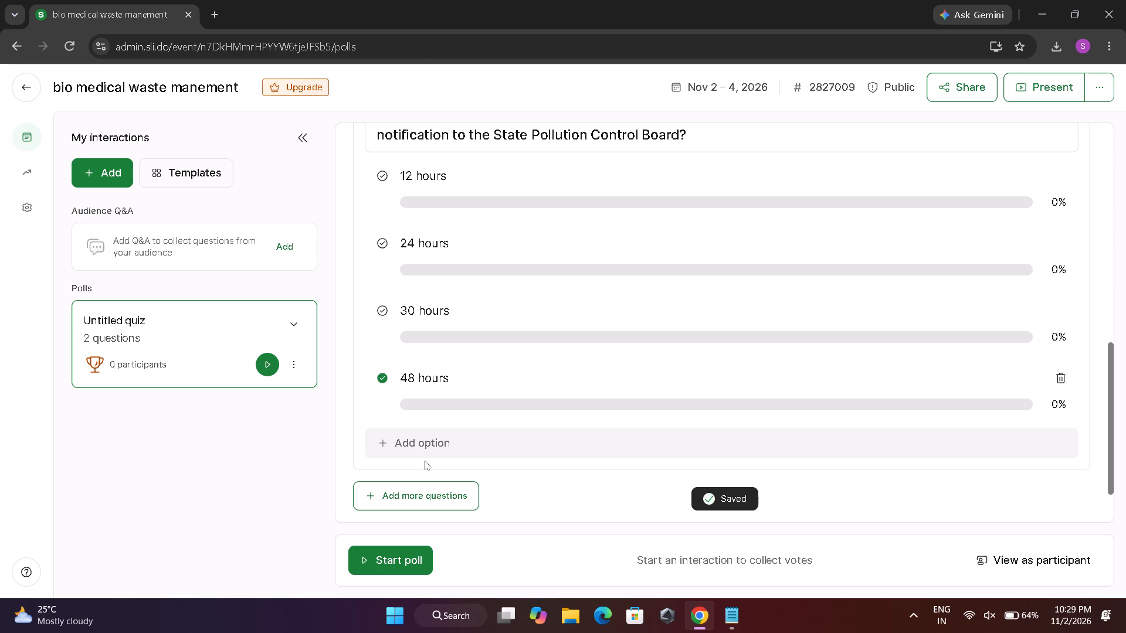
Add a third question to the untitled quiz.
click(428, 487)
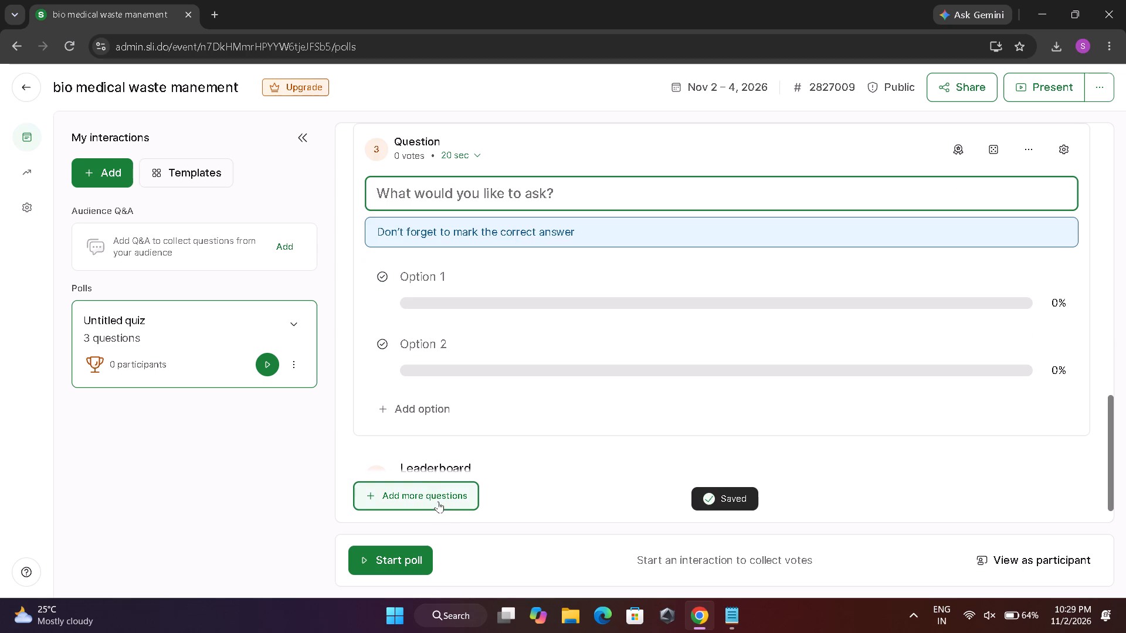
Copy question 3, about radial distance from a CBMWTF, from Notepad into the quiz's empty third question.
key(alt+Tab)
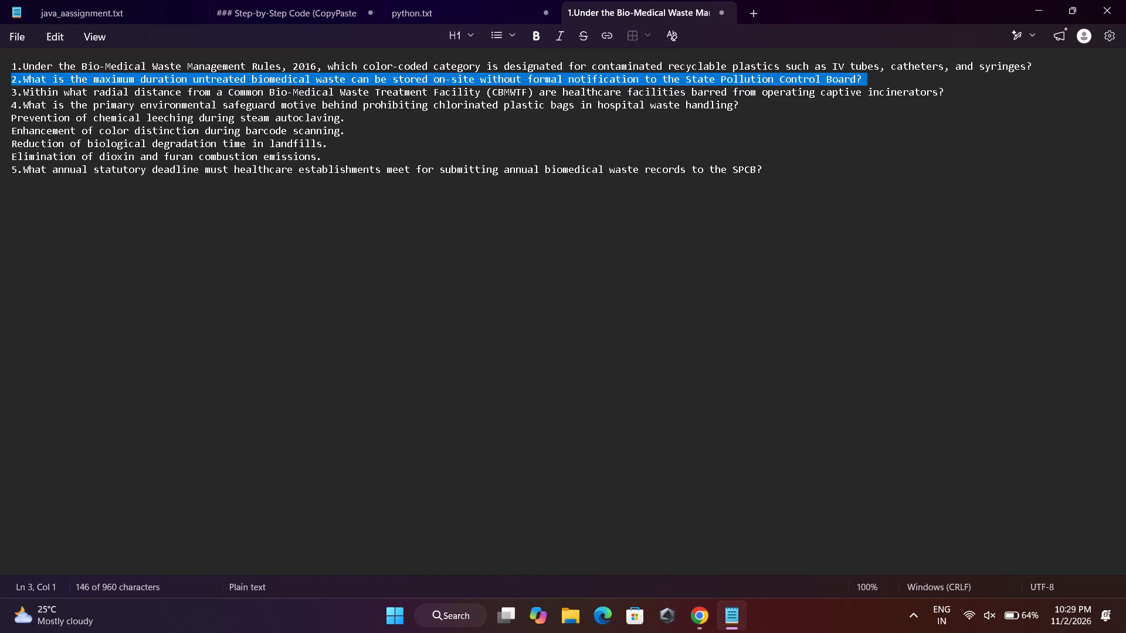
double_click(318, 93)
click(318, 93)
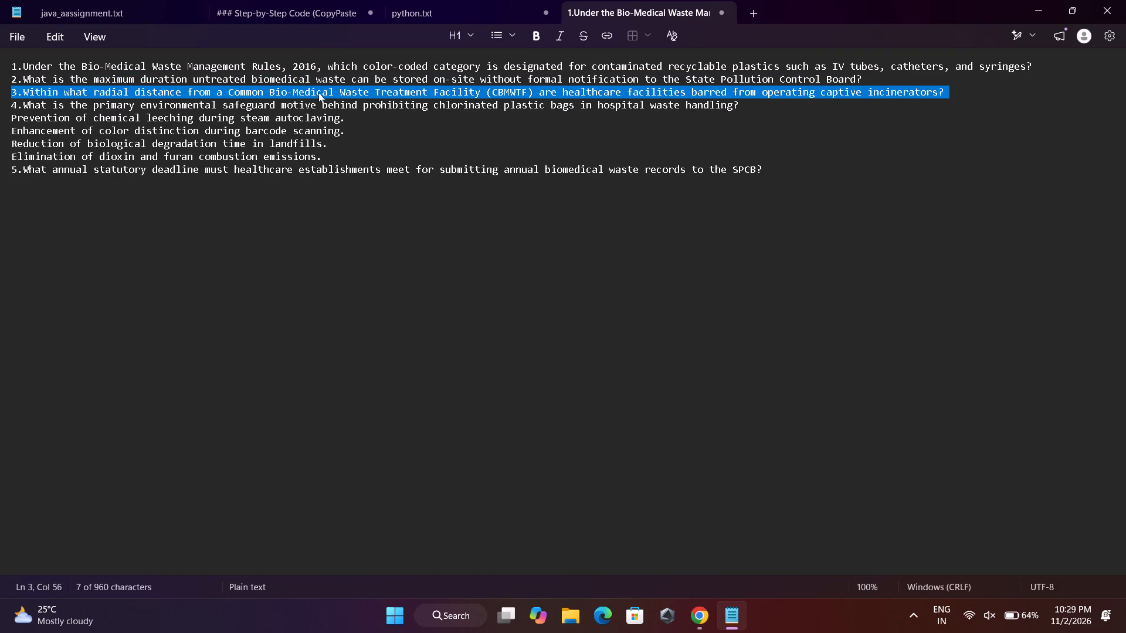
key(ctrl+c)
key(alt+Tab)
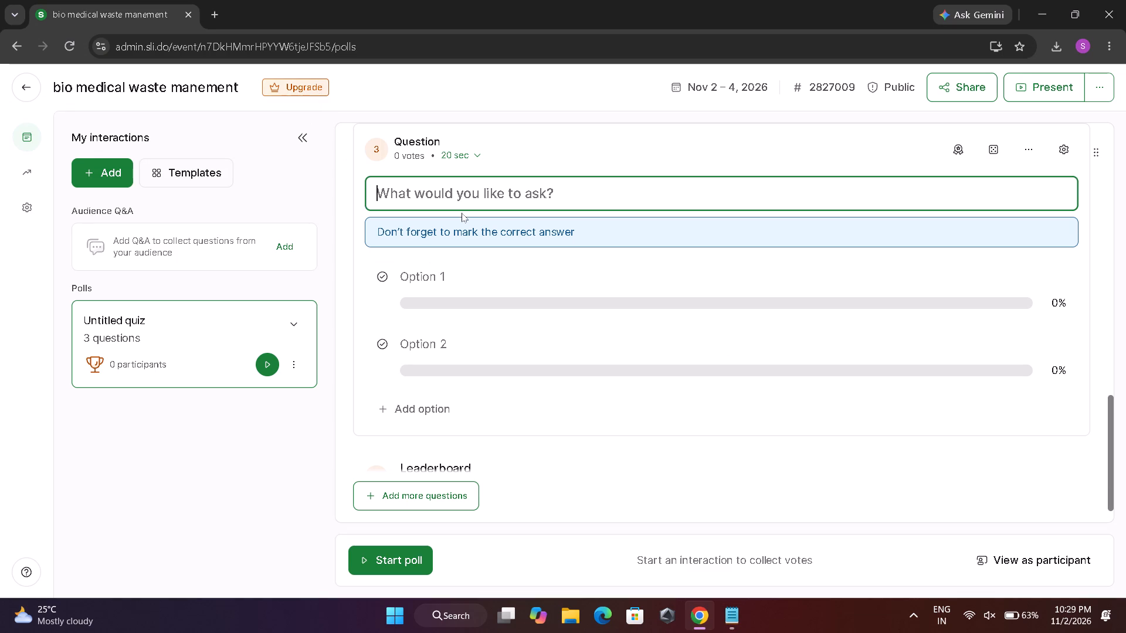
key(ctrl+v)
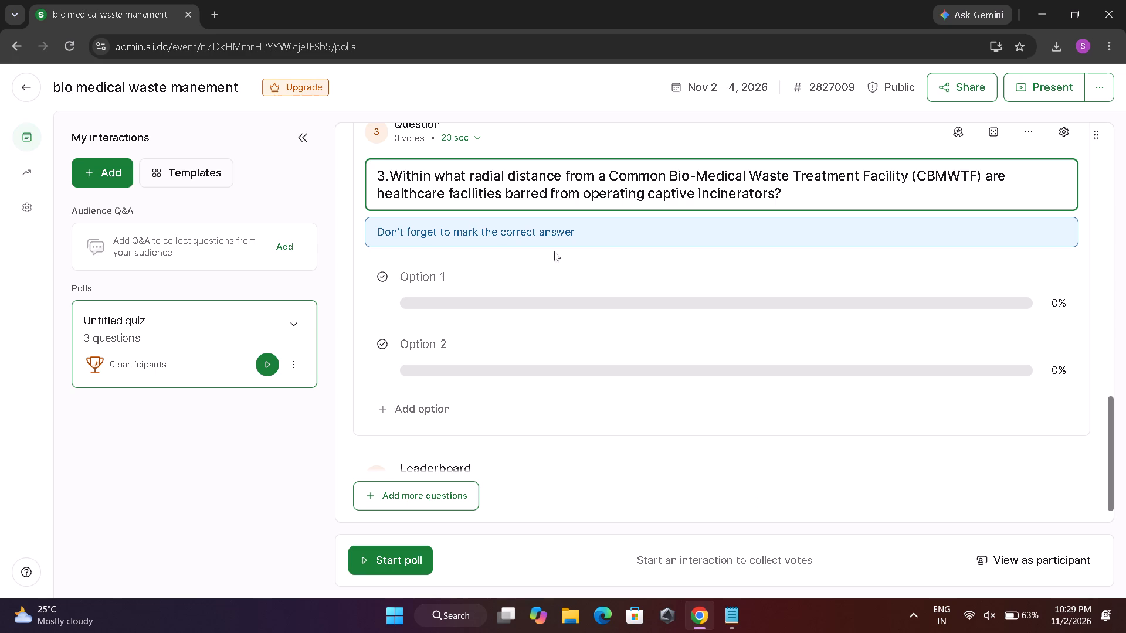
Fill in question 3 with four answer options: "100 km", "50 km", "75 km" and "25 km".
click(597, 287)
text(100 km)
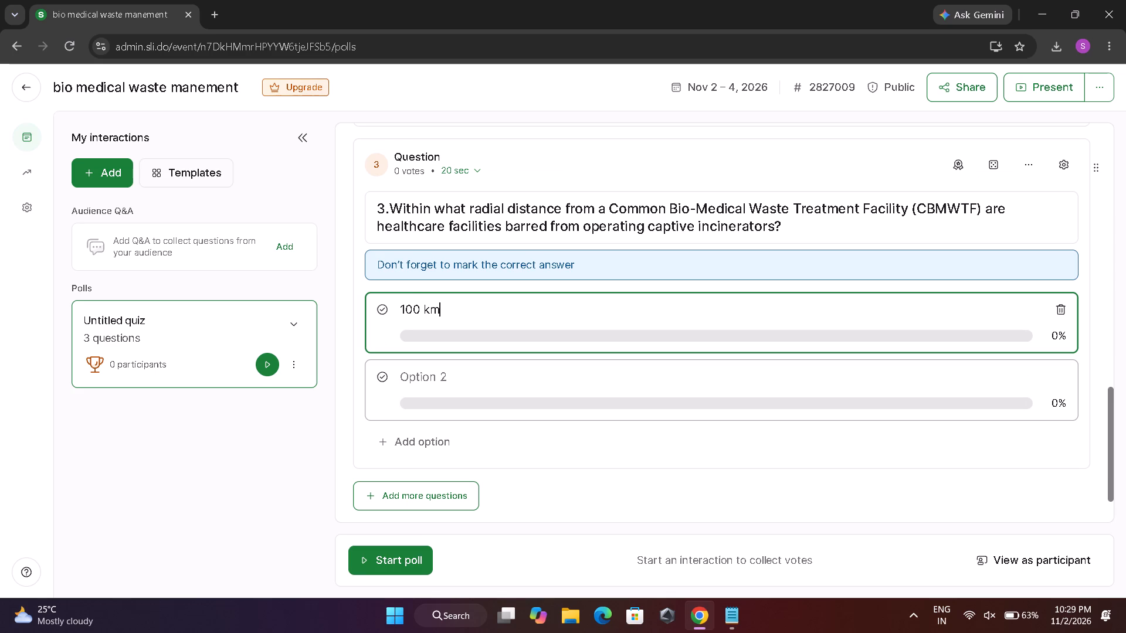
click(558, 386)
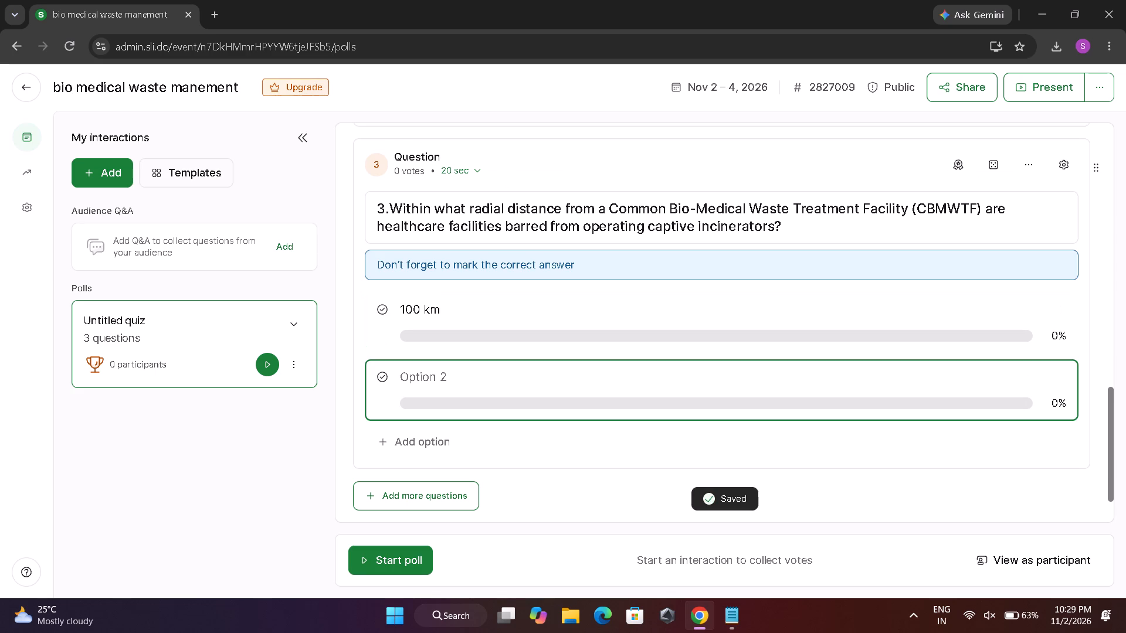
text(50 km)
click(547, 452)
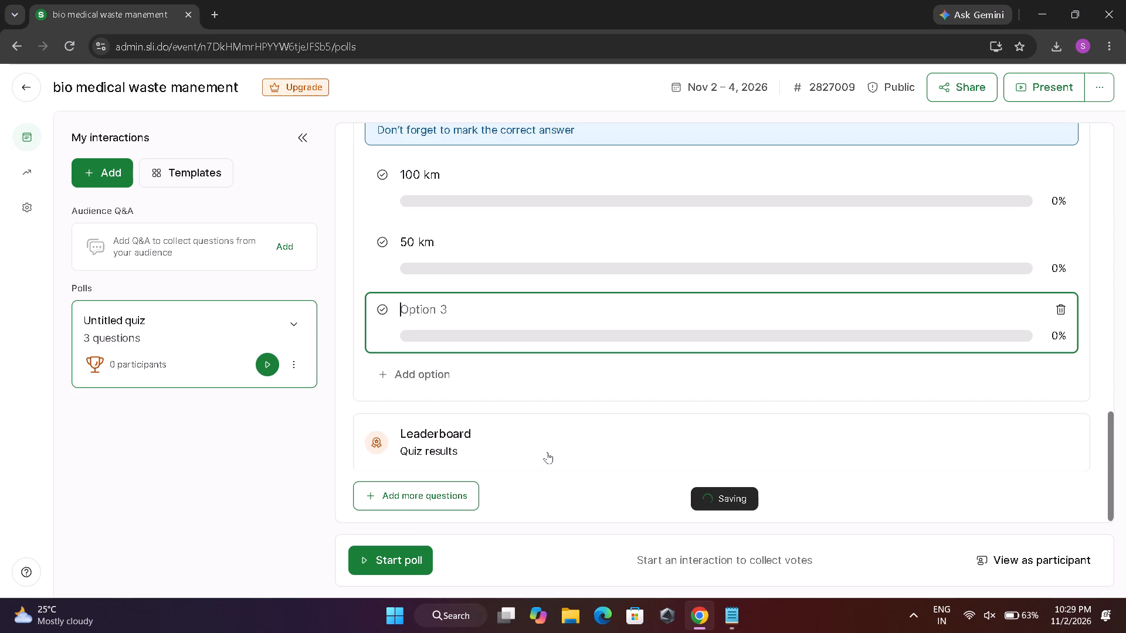
text(75 km)
click(509, 368)
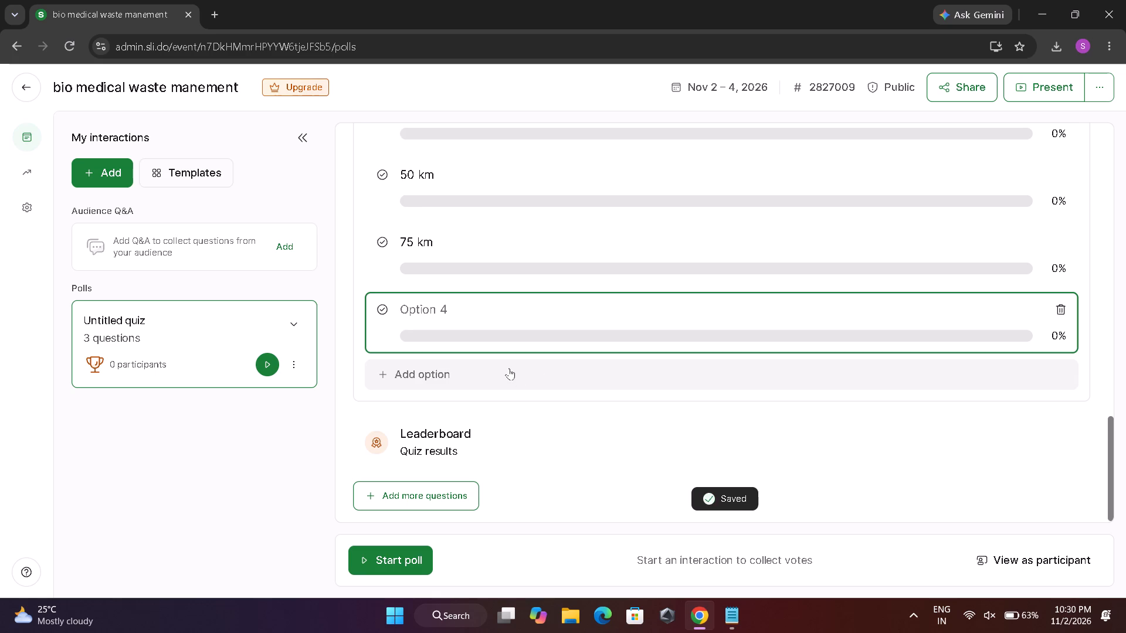
text(25)
key(space)
text(km)
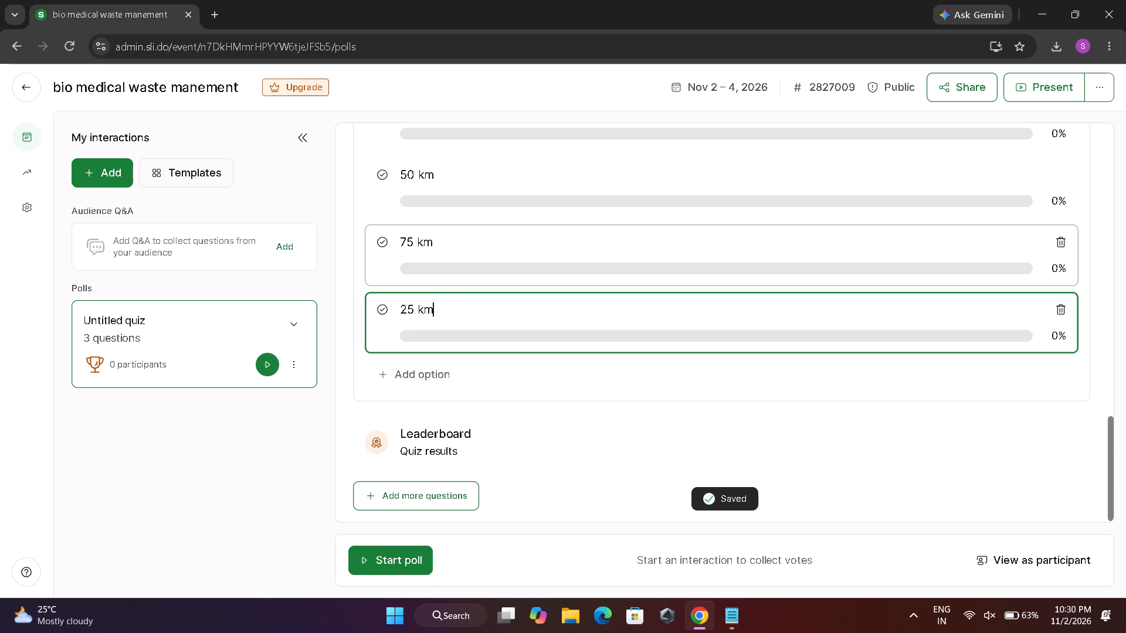
Mark "75 km" as the correct answer to question 3.
click(384, 252)
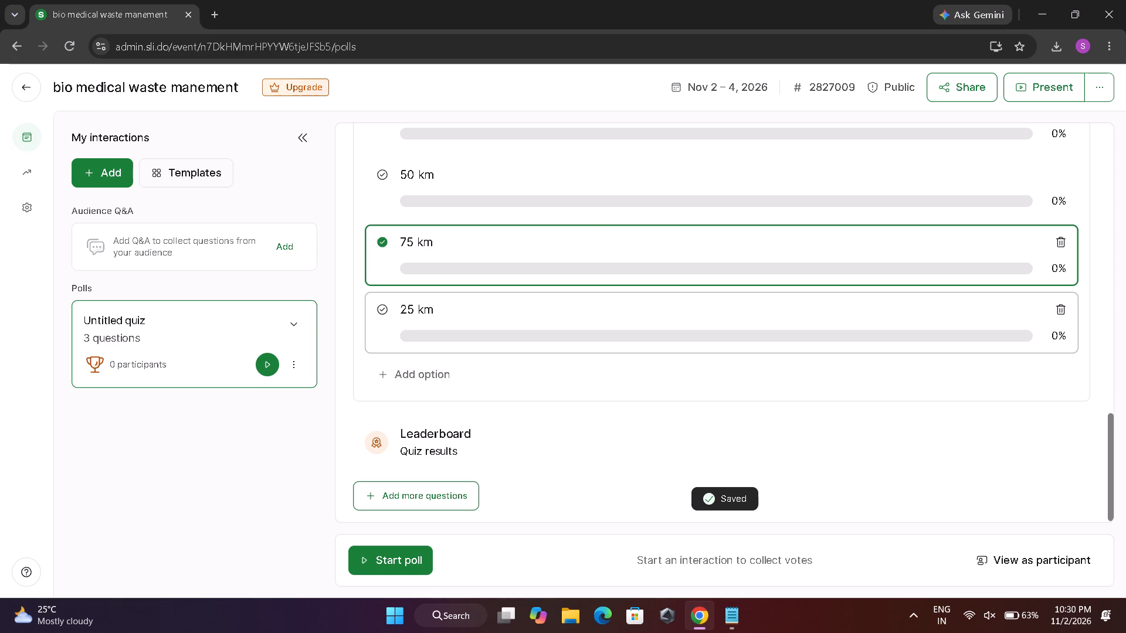
Add a fourth question to the untitled quiz.
scroll(616, 141, up, 2)
scroll(616, 141, down, 1)
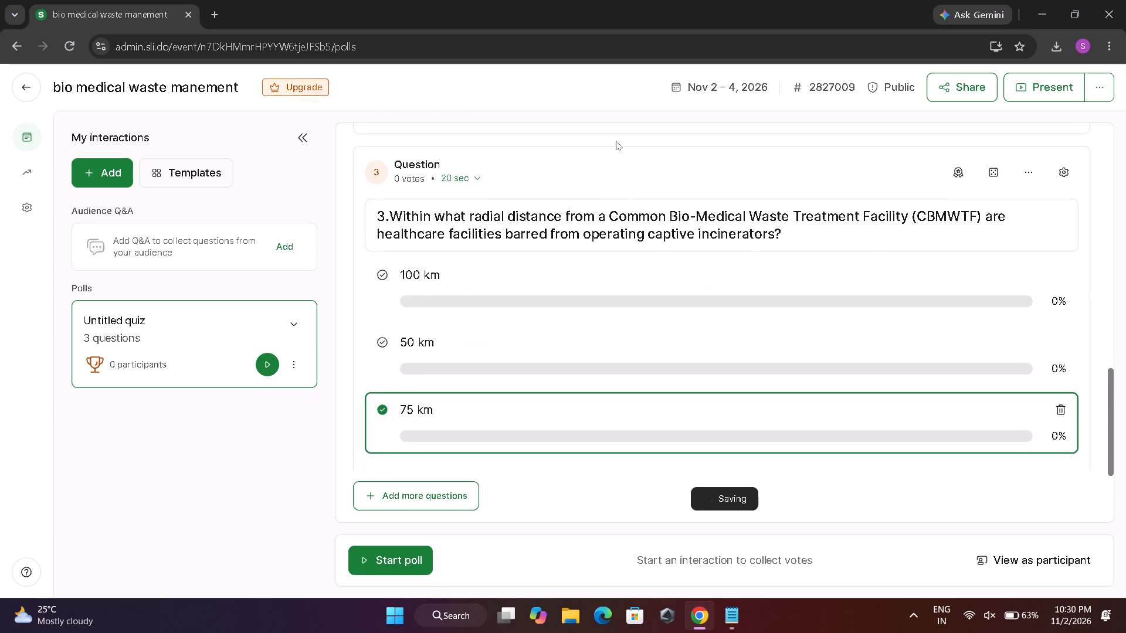
scroll(616, 141, down, 1)
scroll(501, 426, down, 2)
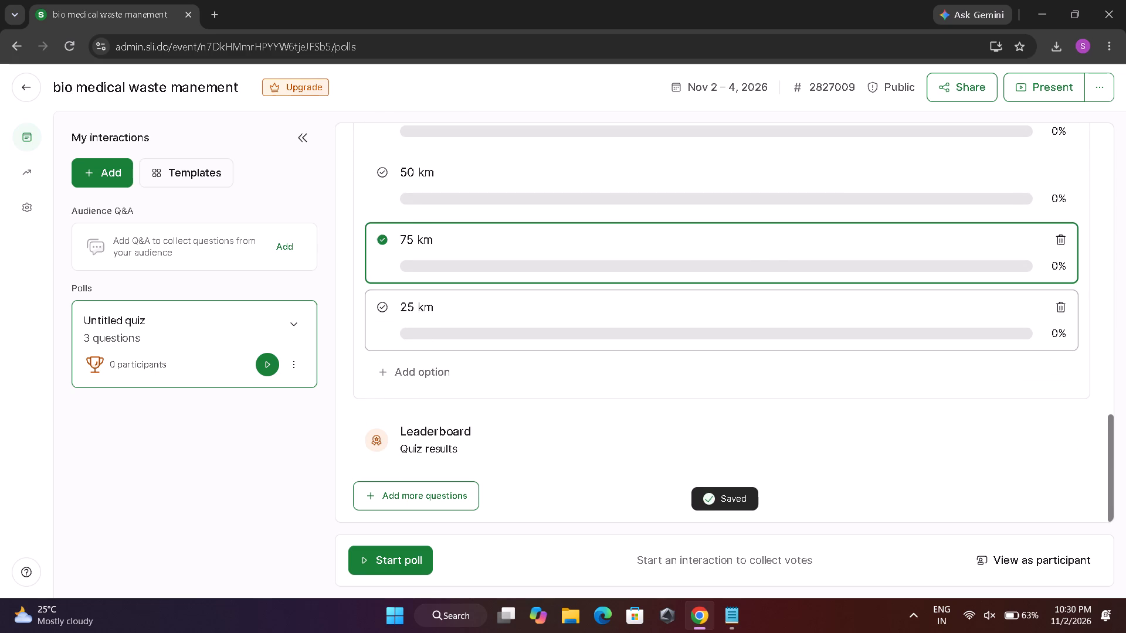
scroll(562, 321, down, 3)
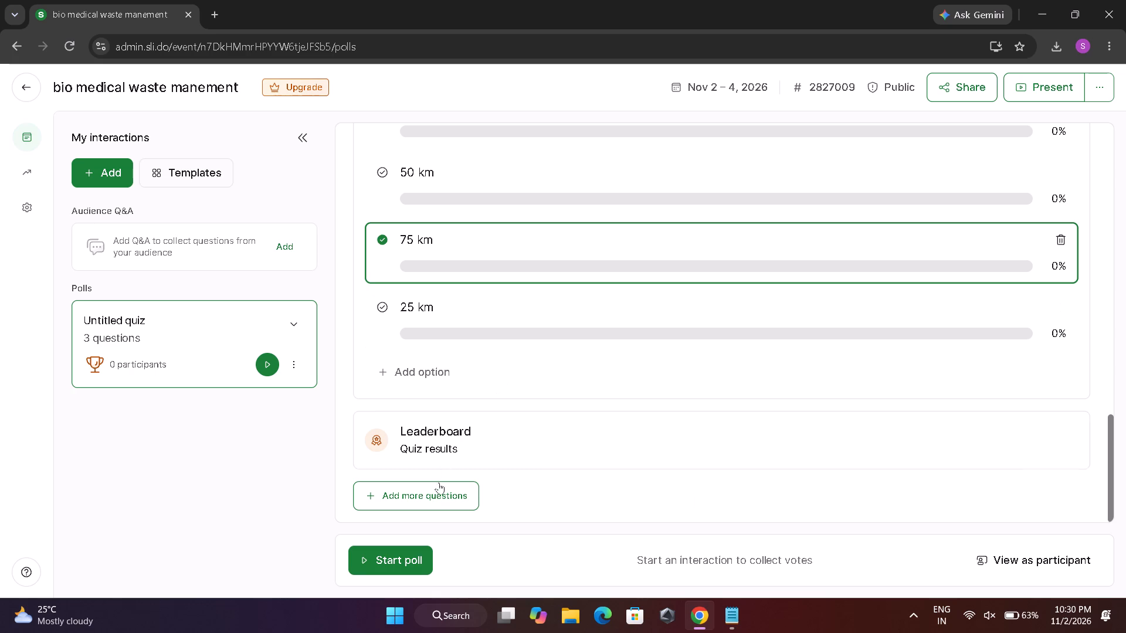
click(437, 494)
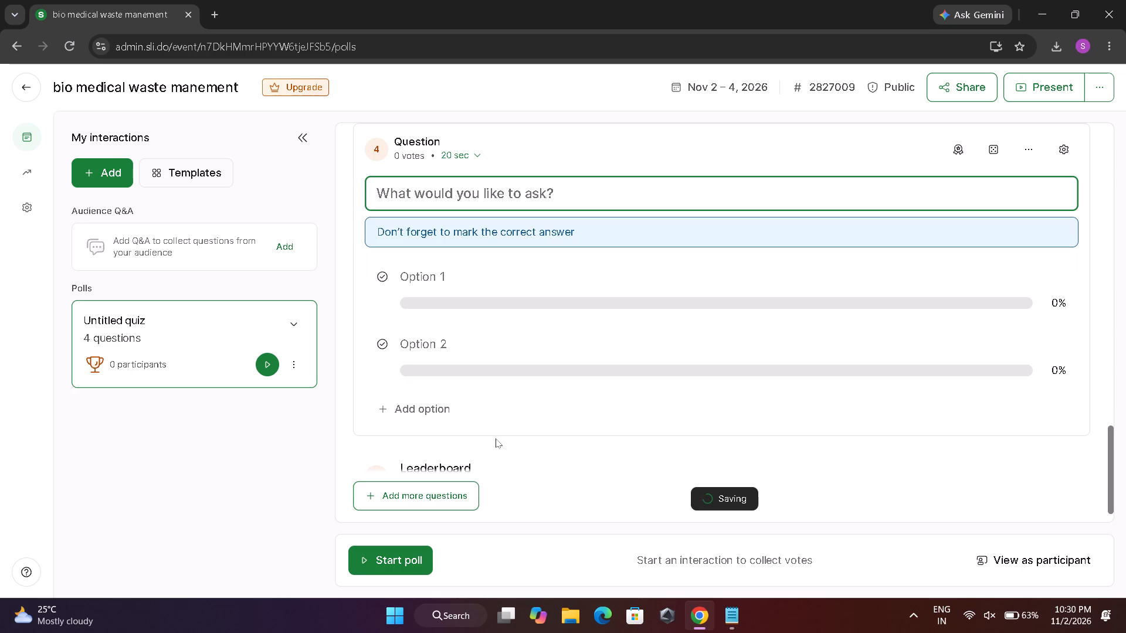
Copy question 4, about prohibiting chlorinated plastic bags, from Notepad into the quiz's empty fourth question.
key(alt+Tab)
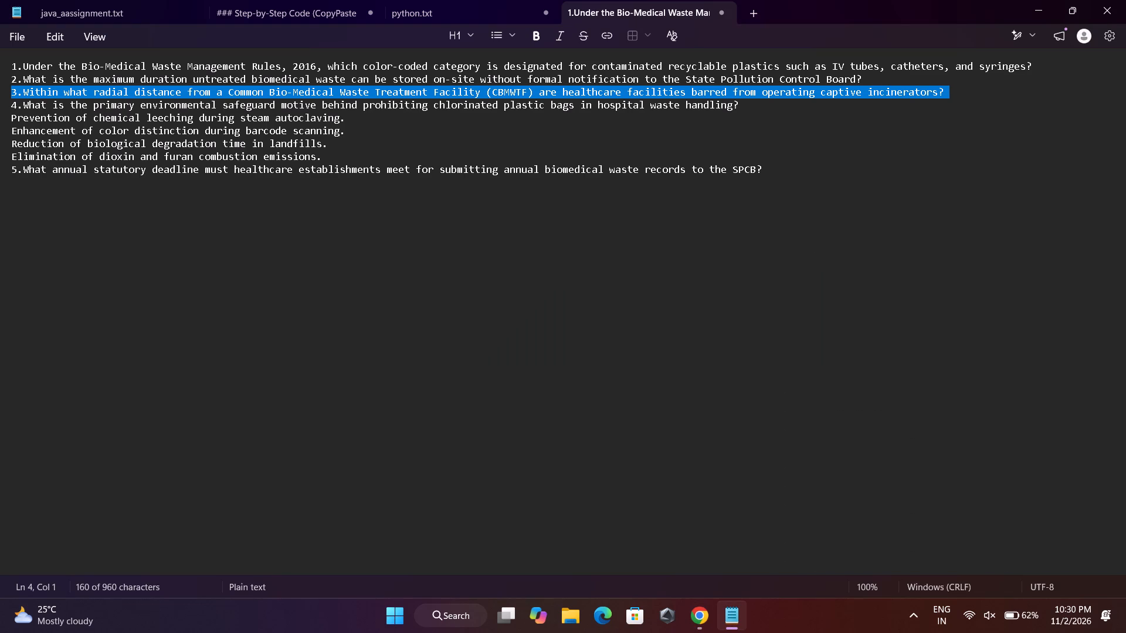
double_click(309, 105)
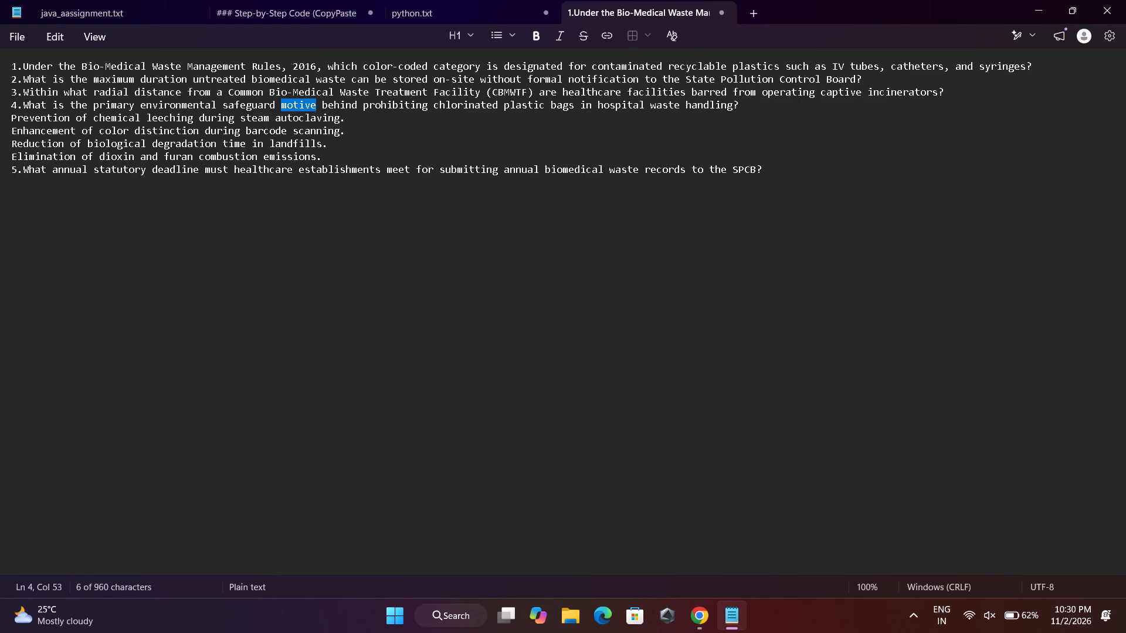
click(309, 105)
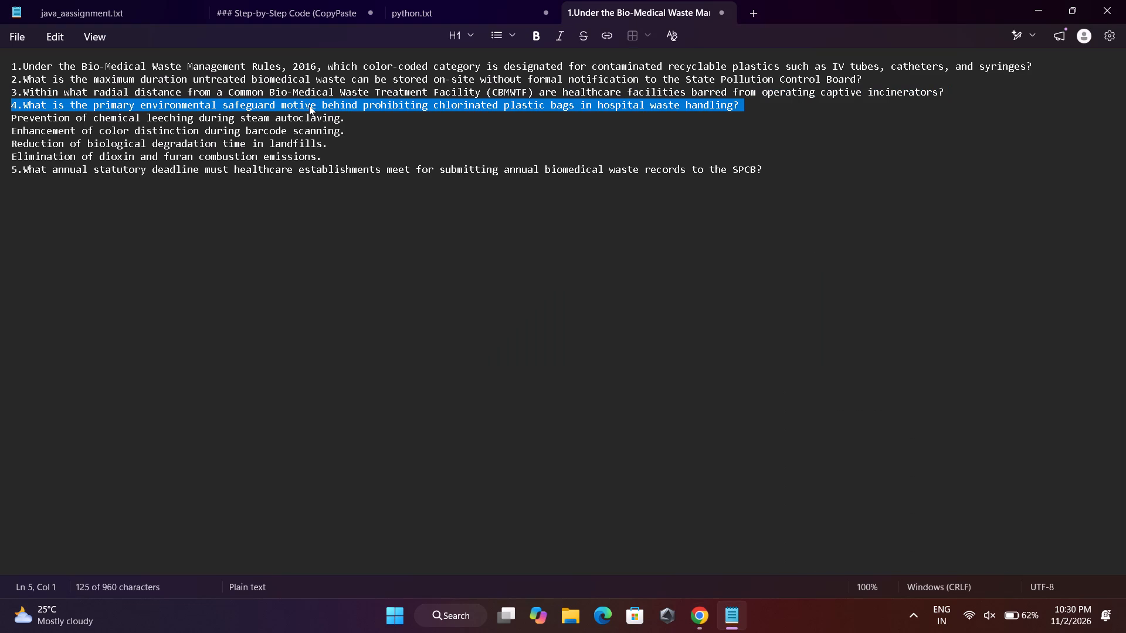
key(ctrl+c)
key(alt+Tab)
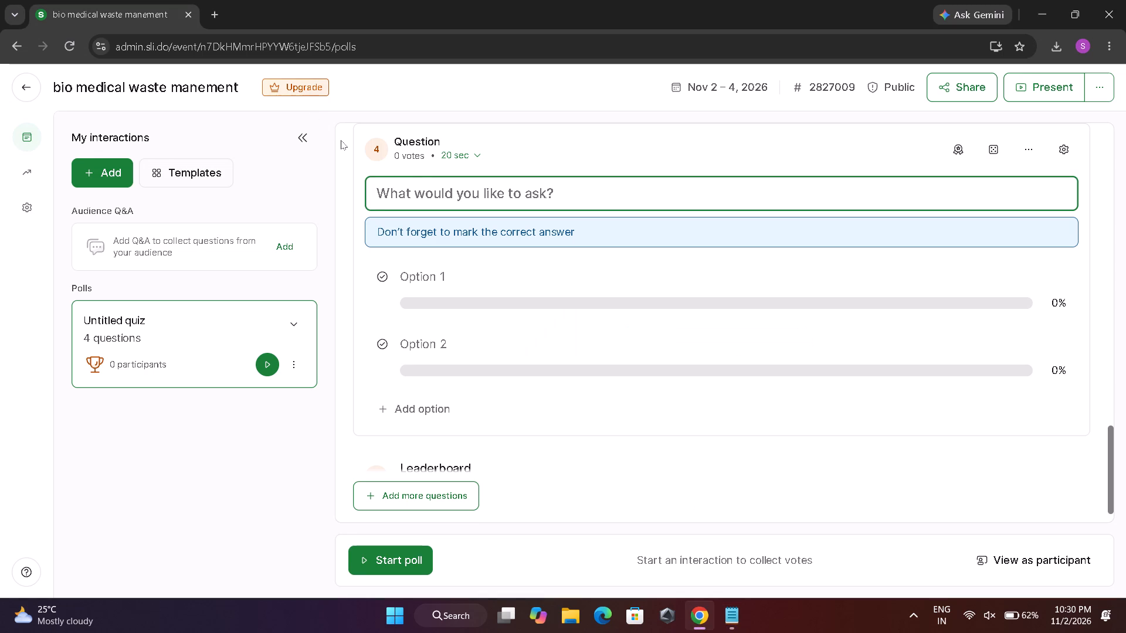
key(ctrl+v)
key(alt+Tab)
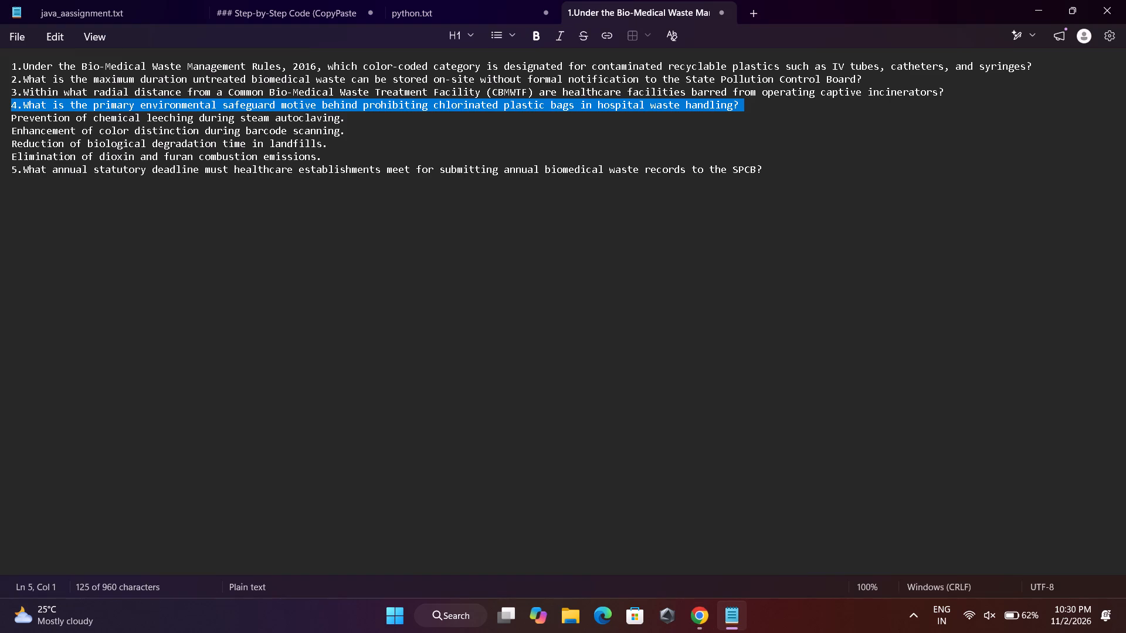
key(alt+Tab)
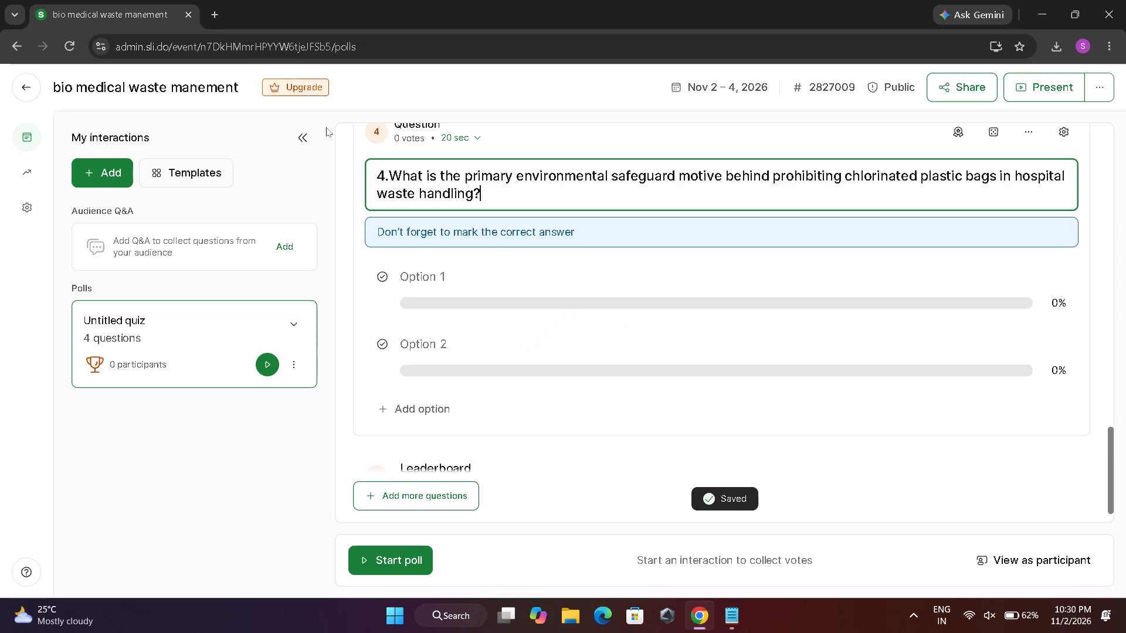
Remove the leading "4." from the fourth question's text.
scroll(381, 178, up, 1)
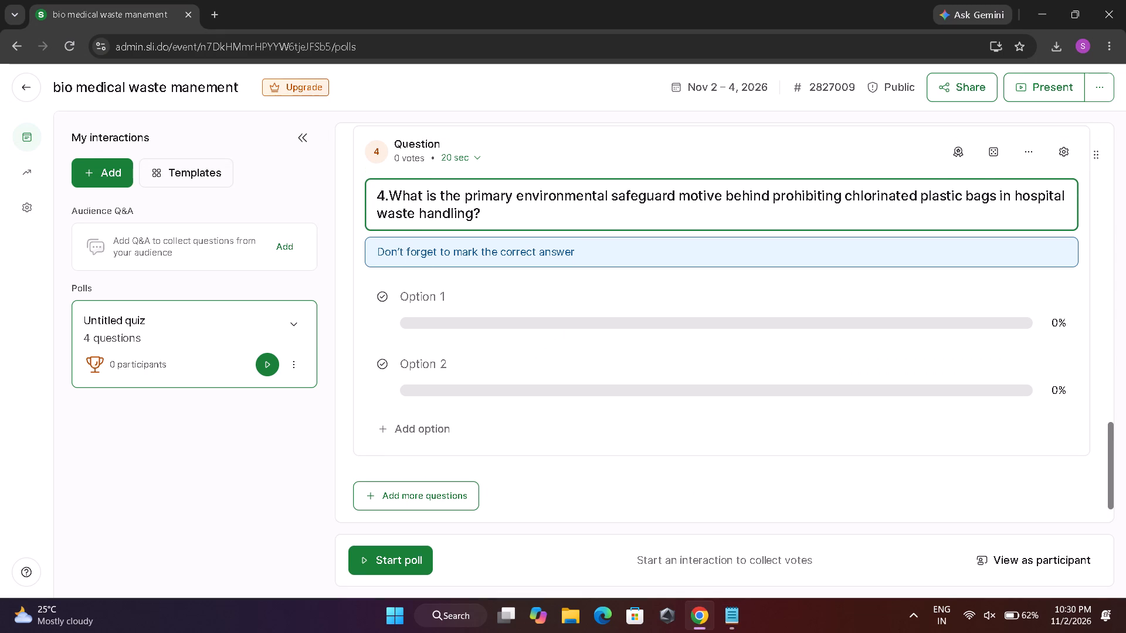
click(388, 196)
key(BackSpace)
key(BackSpace)
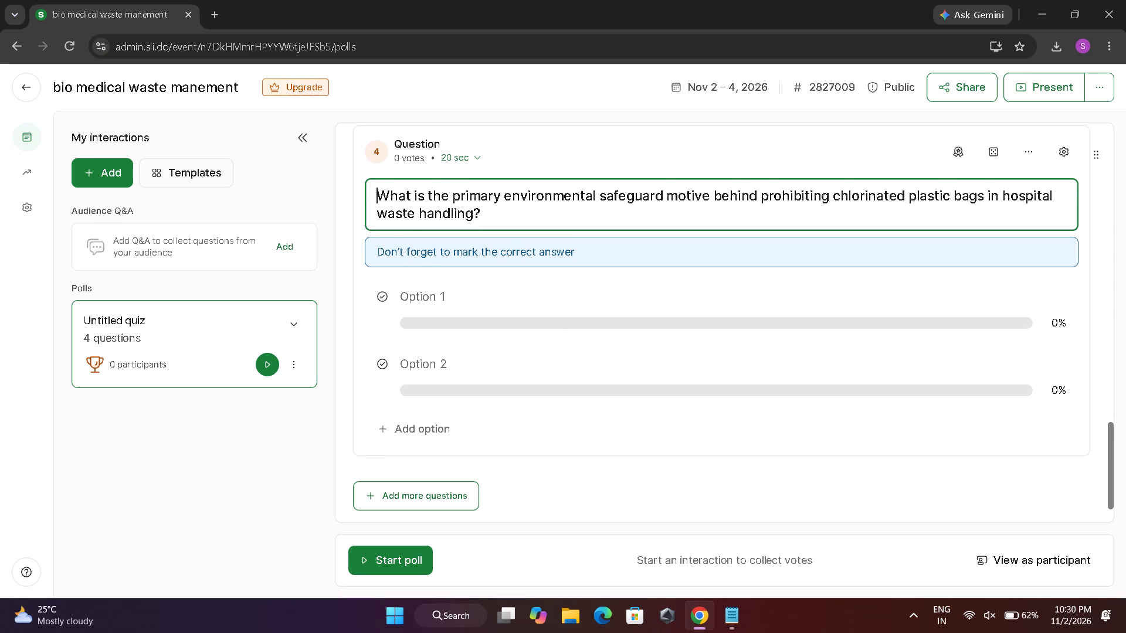
key(BackSpace)
Remove the leading "1." from the first question's text.
scroll(388, 196, up, 8)
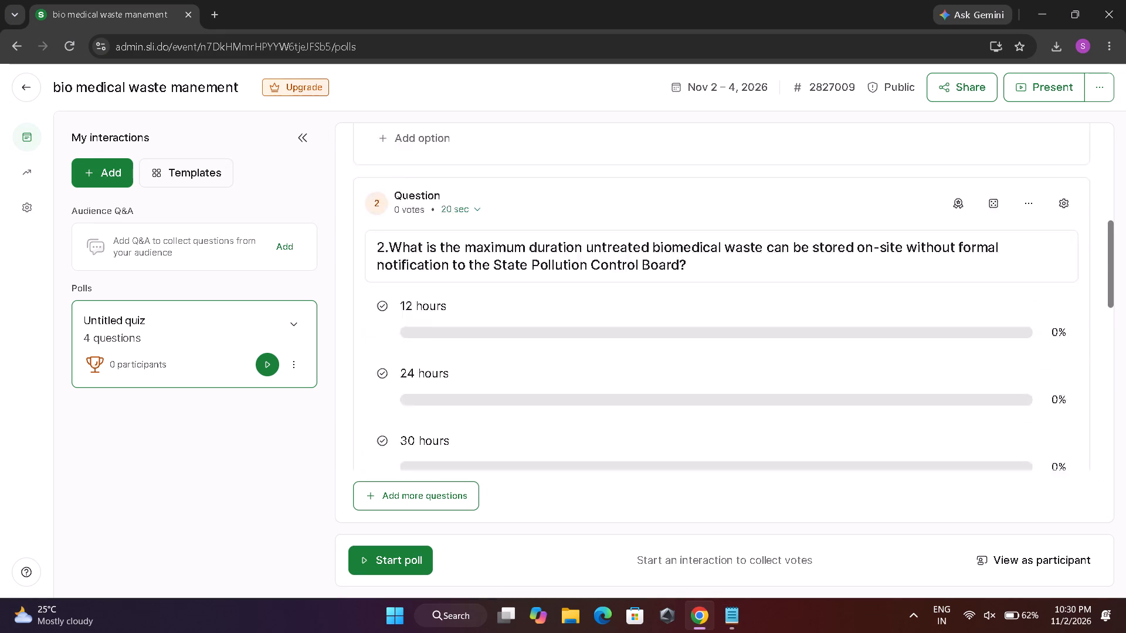
scroll(388, 196, up, 3)
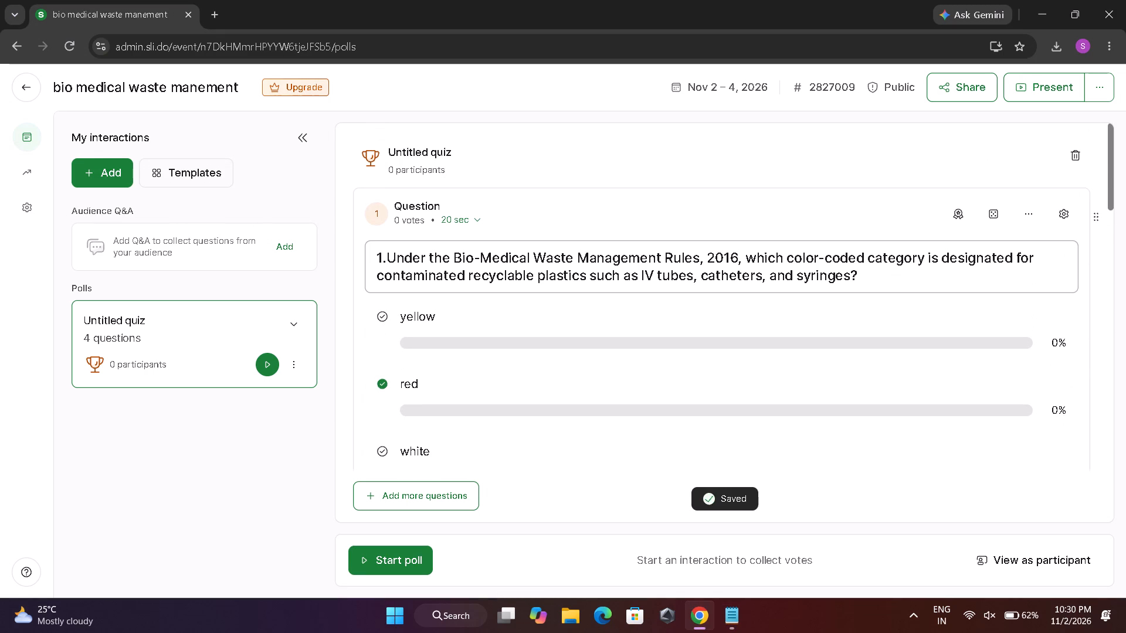
click(386, 255)
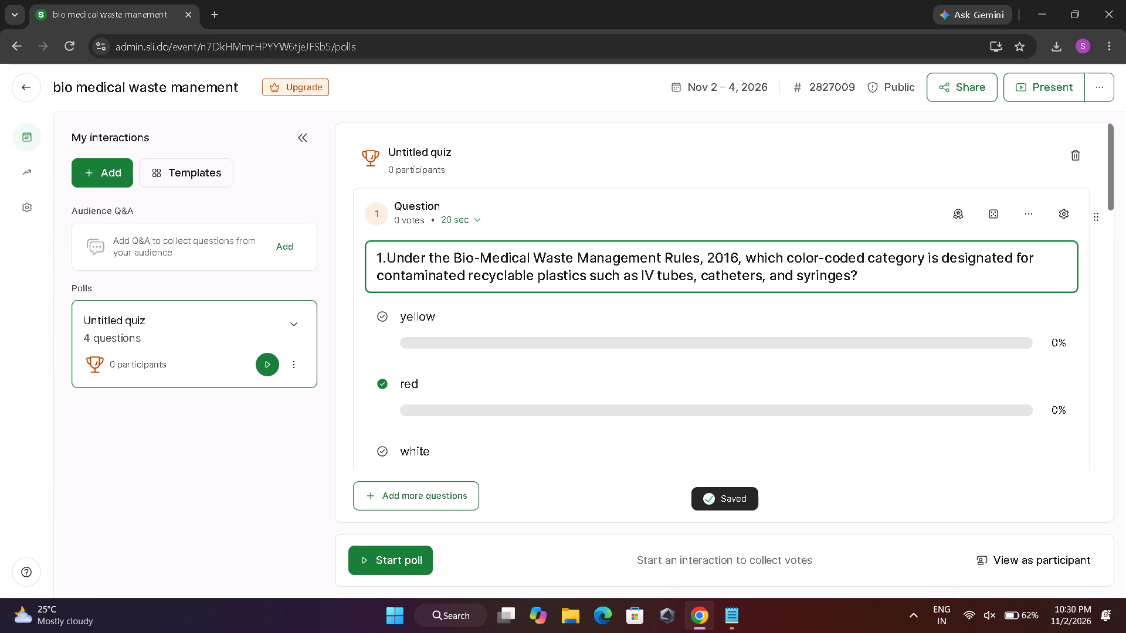
key(BackSpace)
key(BackSpace)
scroll(386, 255, down, 2)
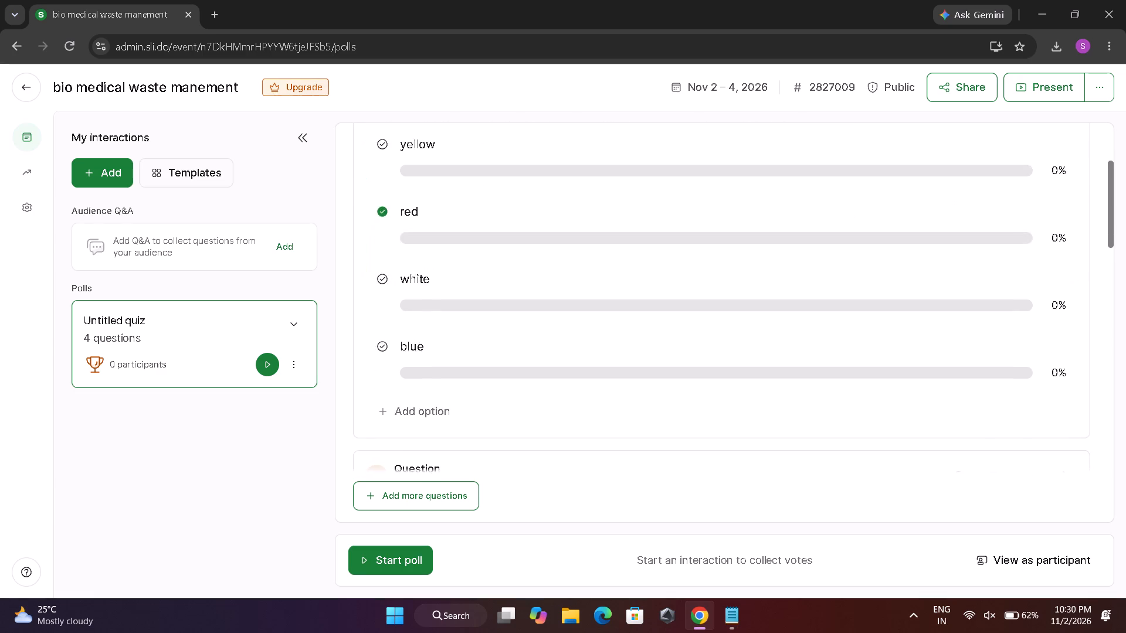
scroll(386, 255, down, 3)
scroll(449, 285, up, 1)
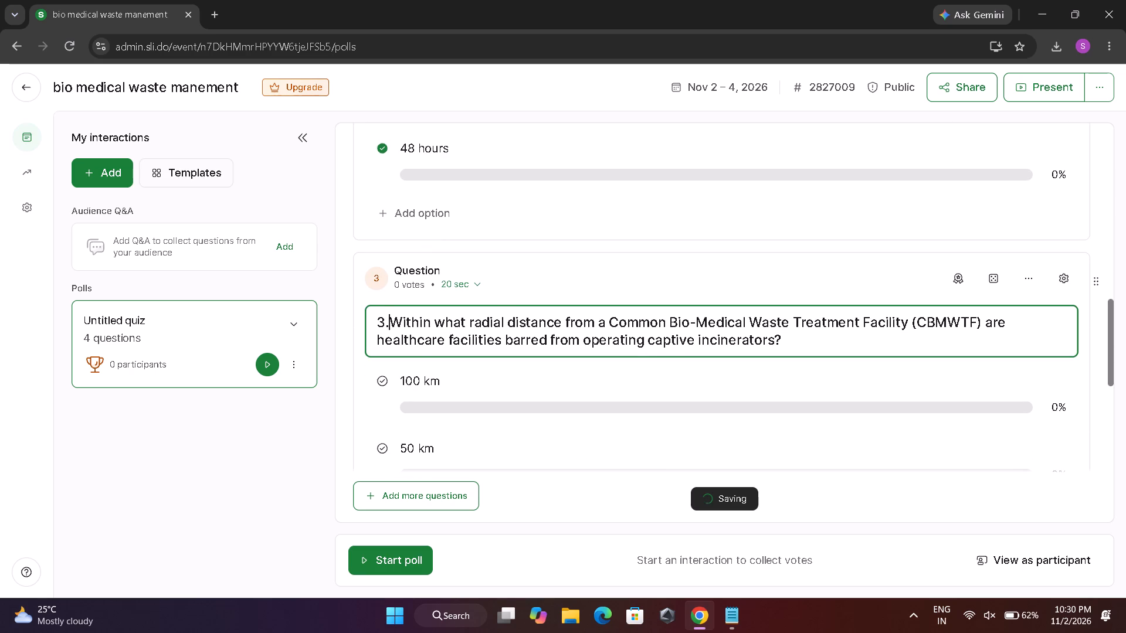
key(BackSpace)
key(BackSpace)
Copy "Prevention of chemical leeching during steam autoclaving." from Notepad into the fourth question's first option in Slido.
scroll(389, 322, down, 3)
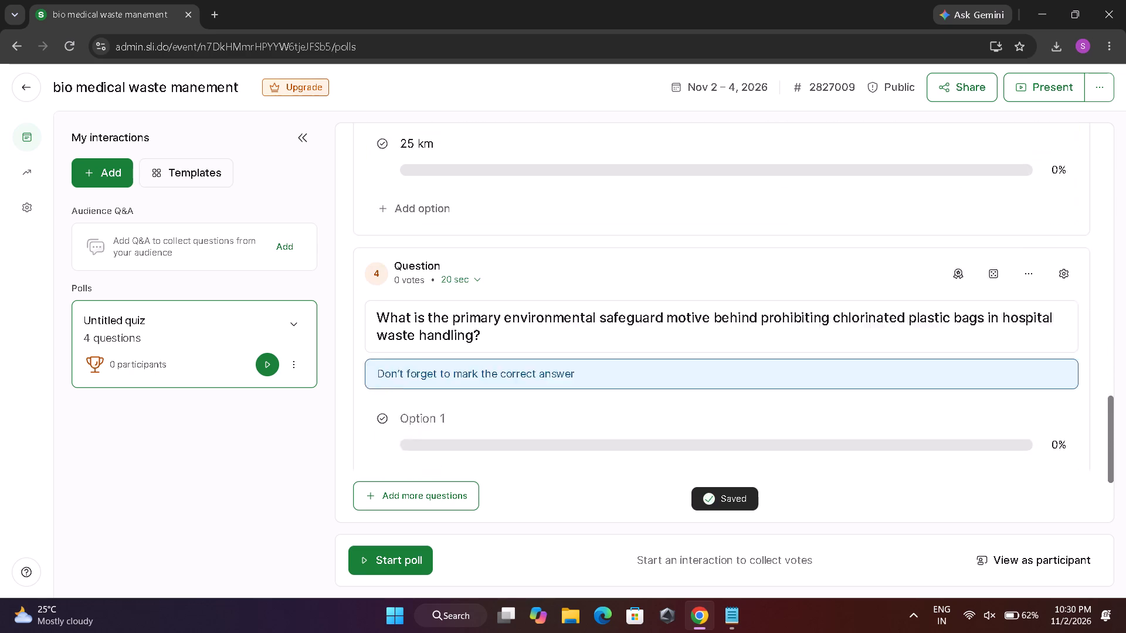
scroll(389, 322, down, 3)
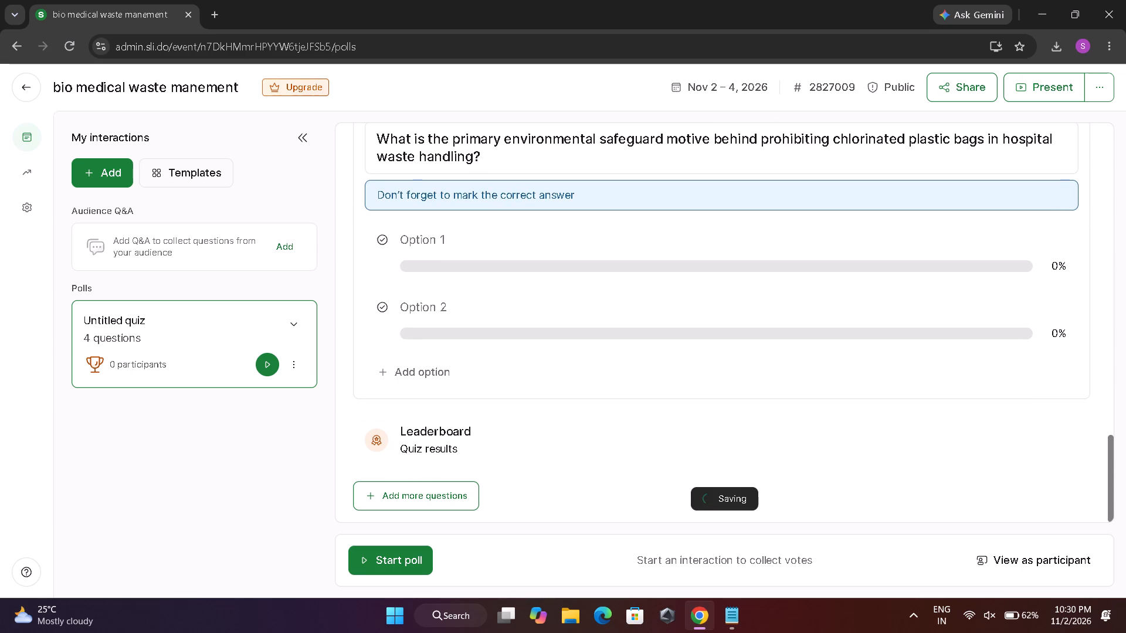
key(alt+grave)
key(alt+Tab)
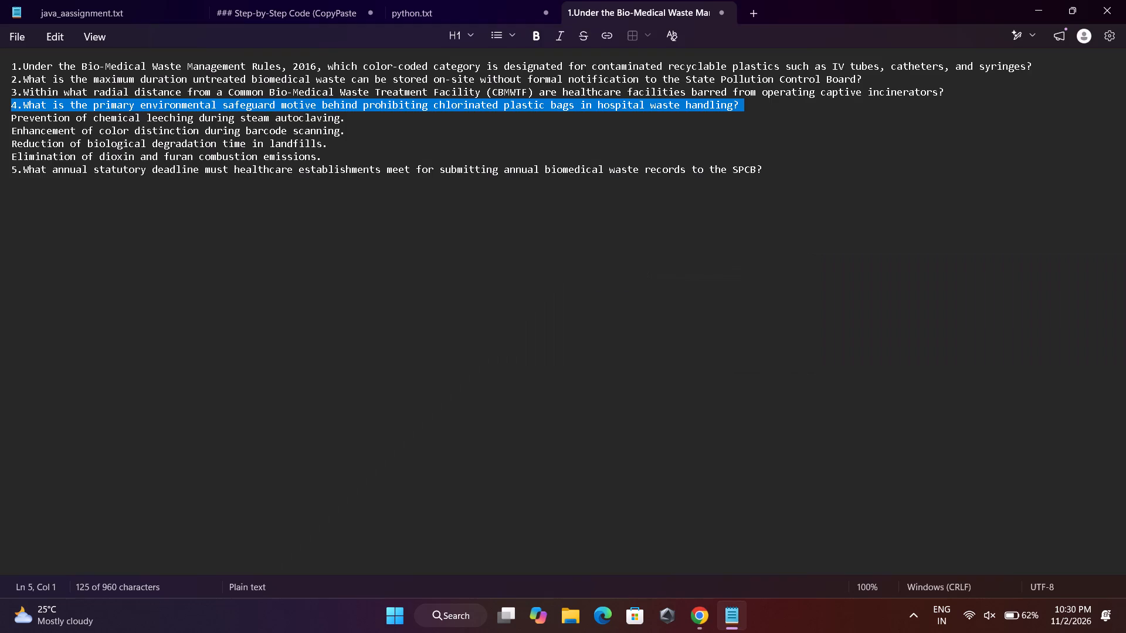
double_click(278, 116)
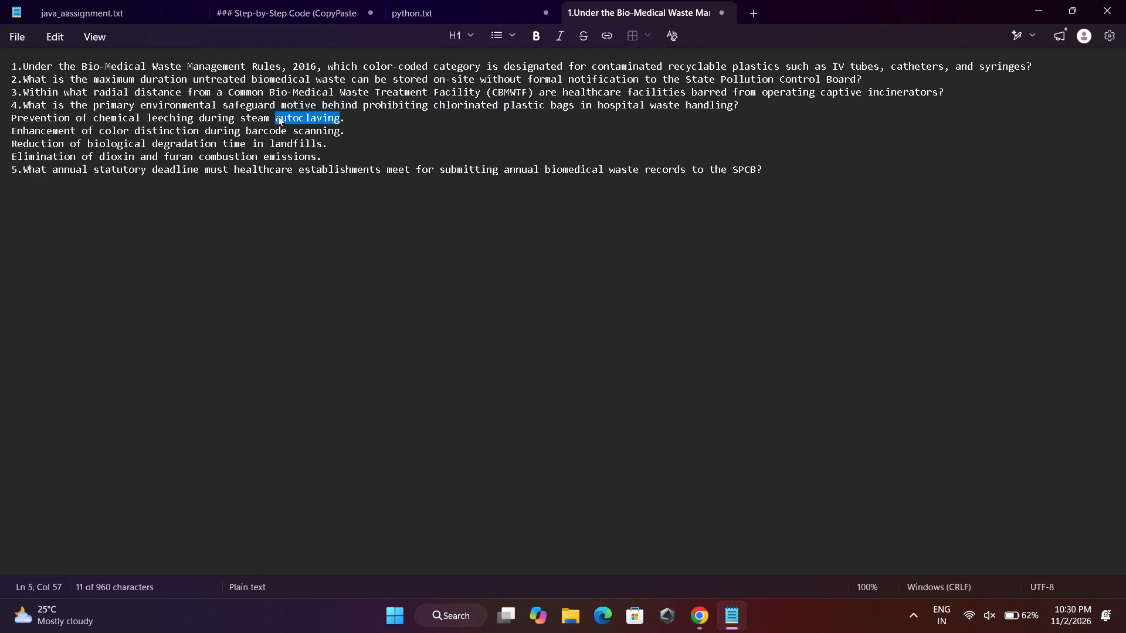
click(278, 116)
key(ctrl+c)
key(alt+Tab)
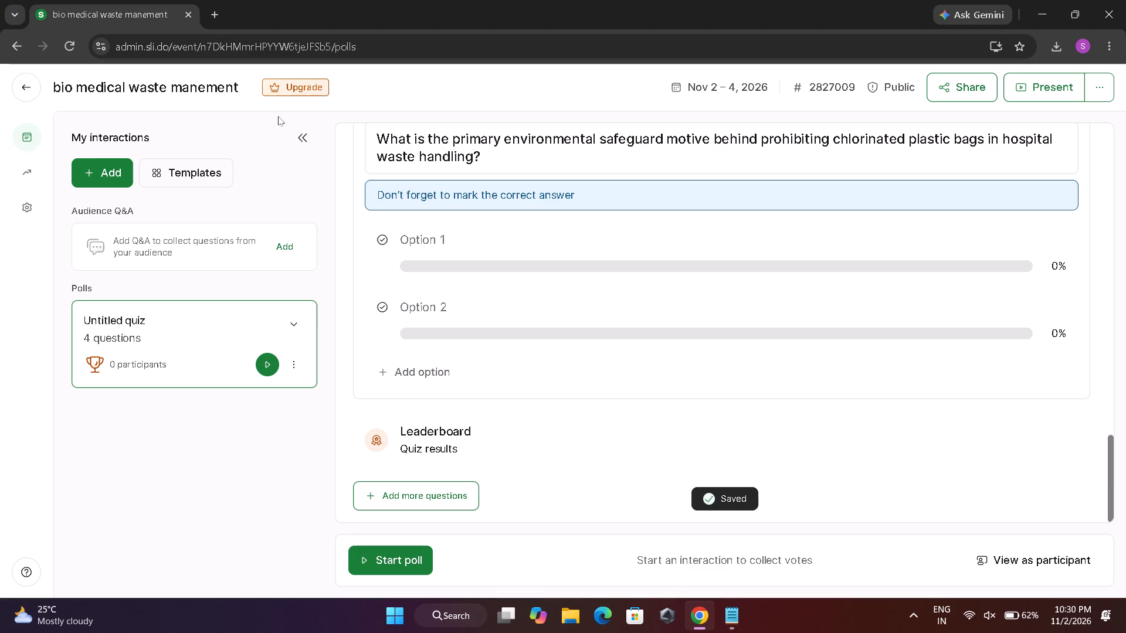
click(434, 235)
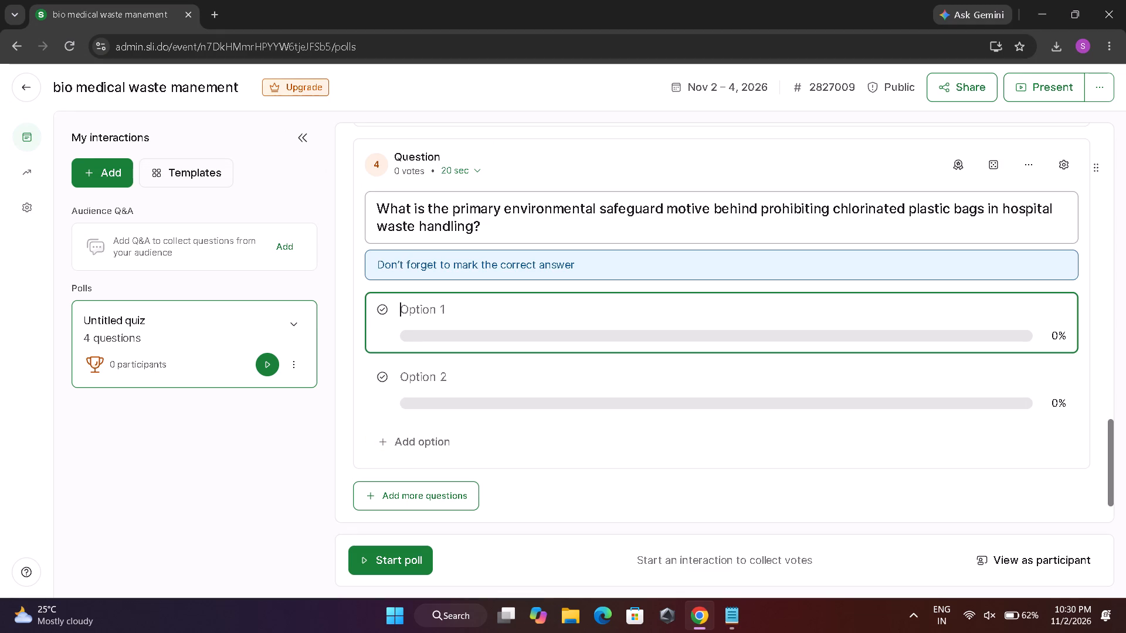
key(ctrl+v)
Copy "Enhancement of color distinction during barcode scanning." from Notepad into the fourth question's second option in Slido.
key(alt+Tab)
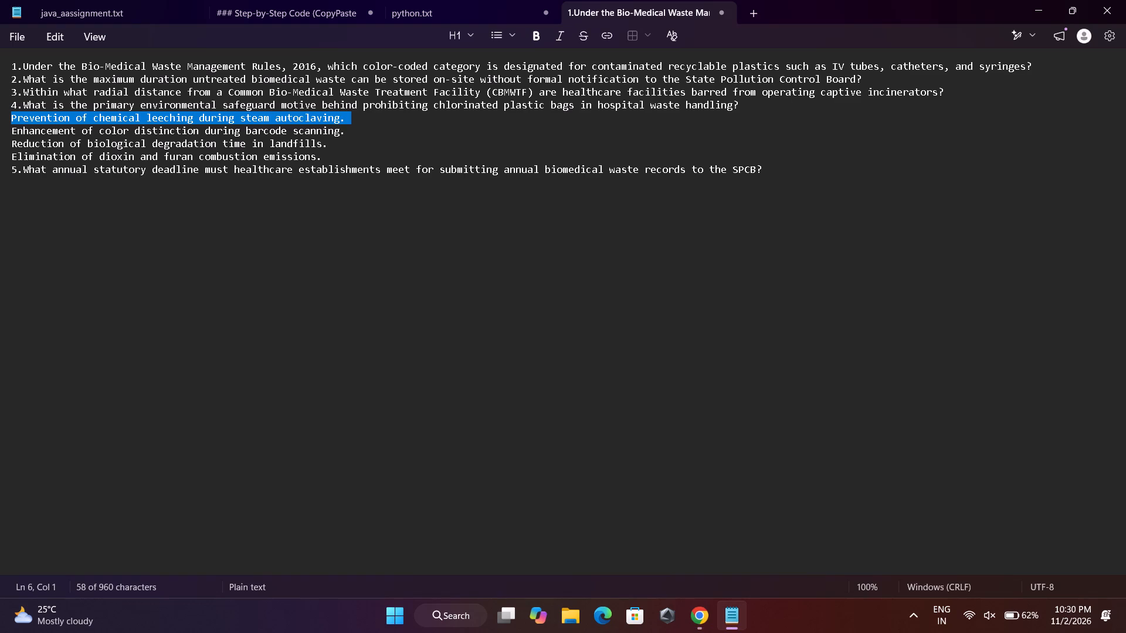
double_click(245, 132)
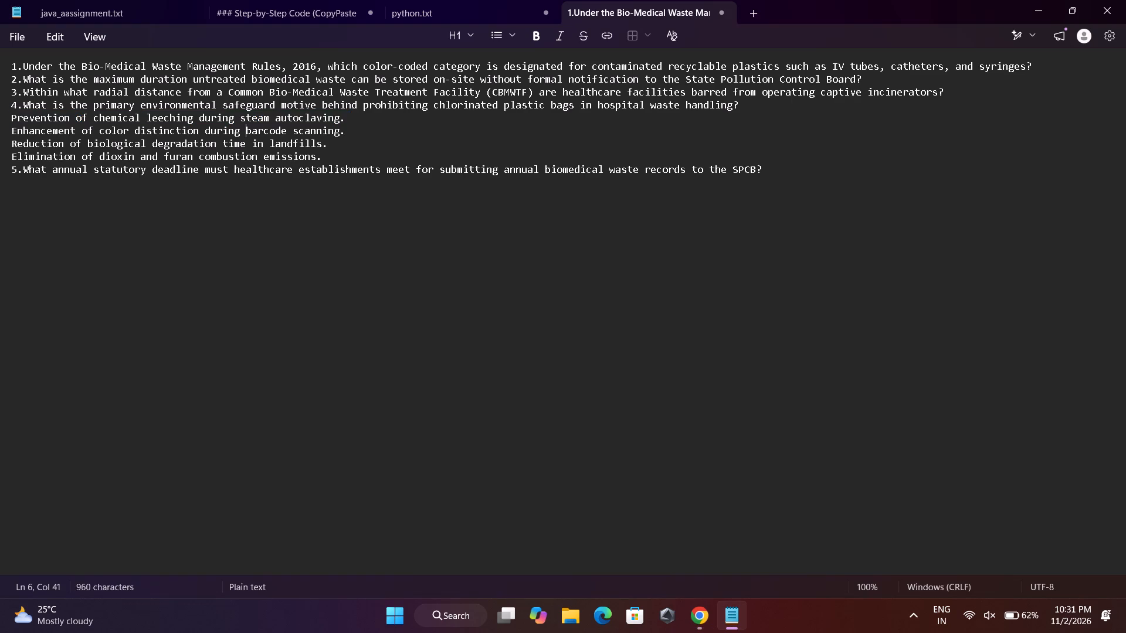
click(245, 132)
key(ctrl+c)
key(alt+Tab)
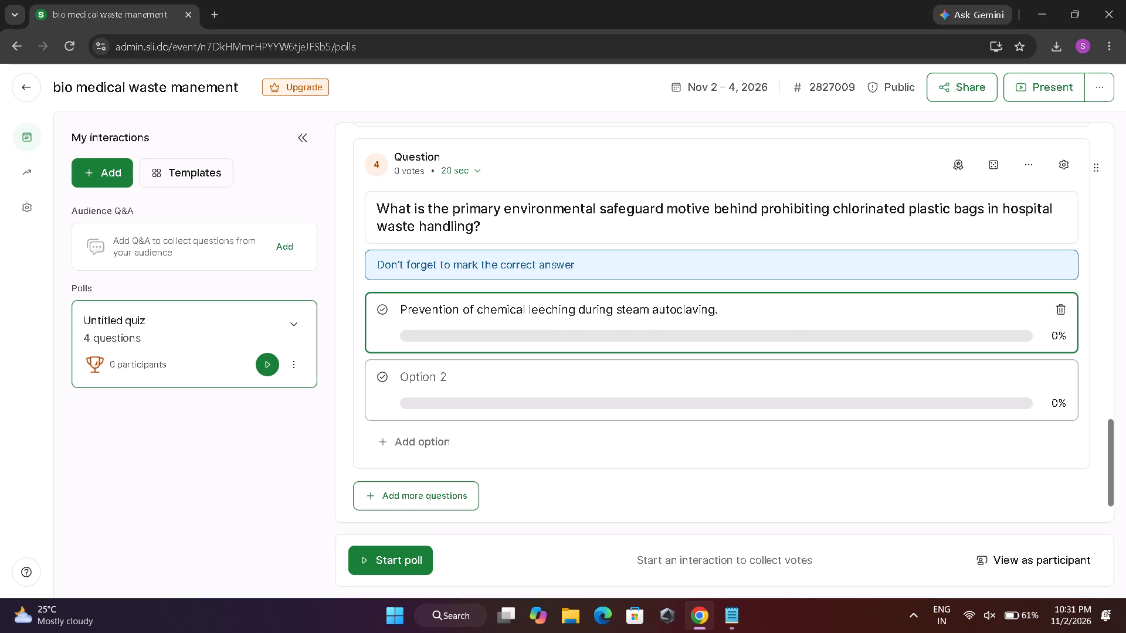
click(445, 389)
key(ctrl+v)
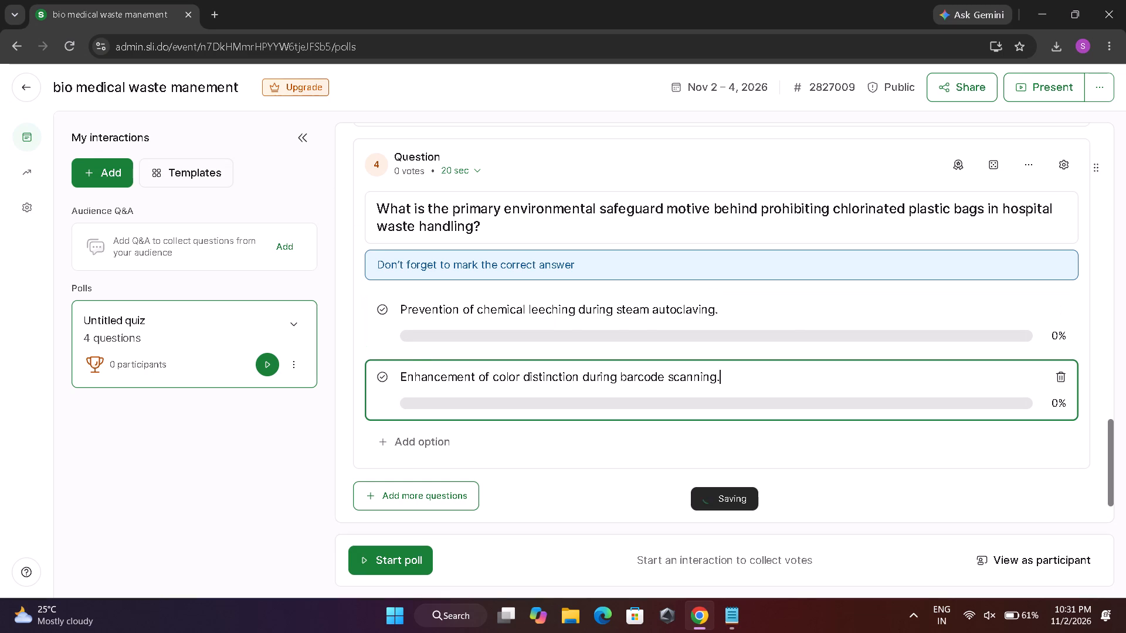
Copy "Reduction of biological degradation time in landfills." from Notepad into a new third option of Slido's fourth question.
key(alt+Tab)
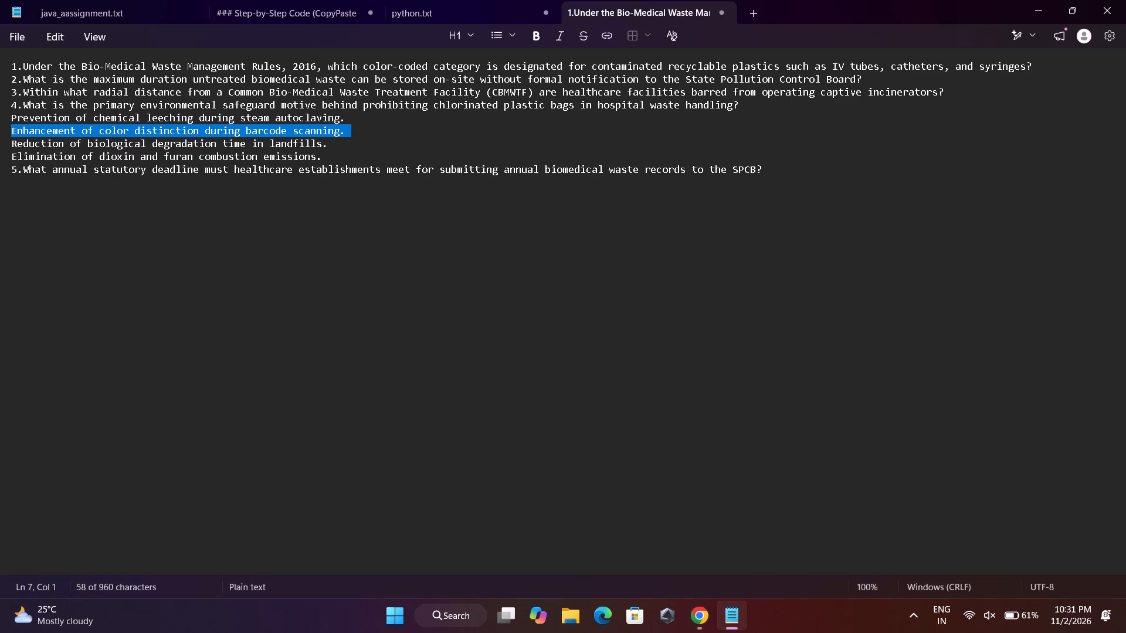
double_click(267, 145)
click(267, 145)
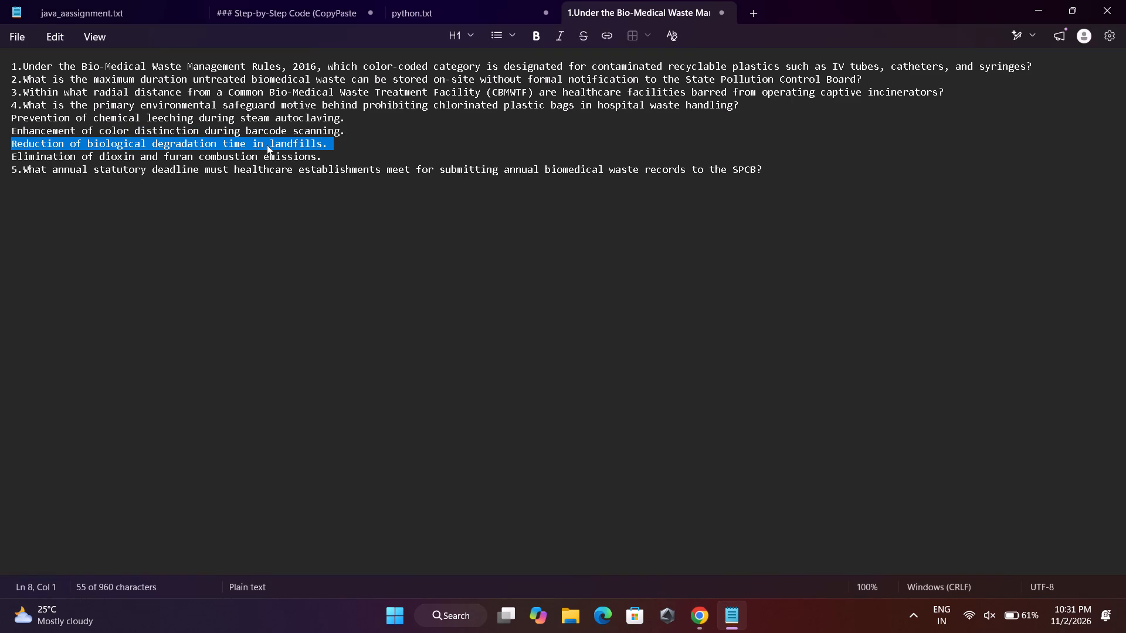
key(ctrl+c)
key(alt+Tab)
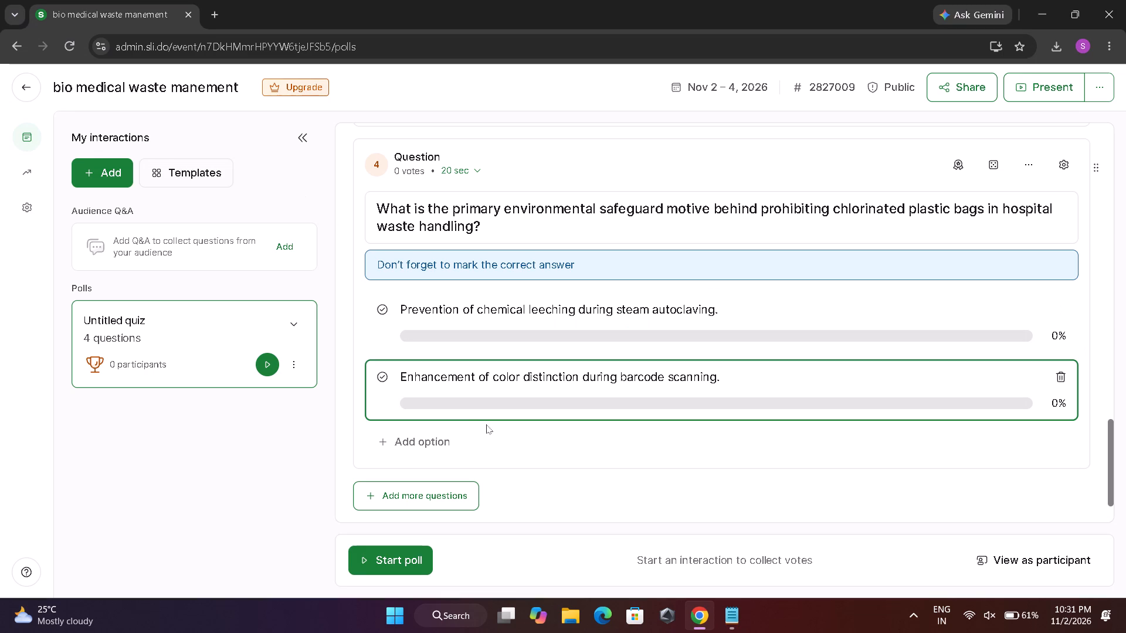
click(467, 445)
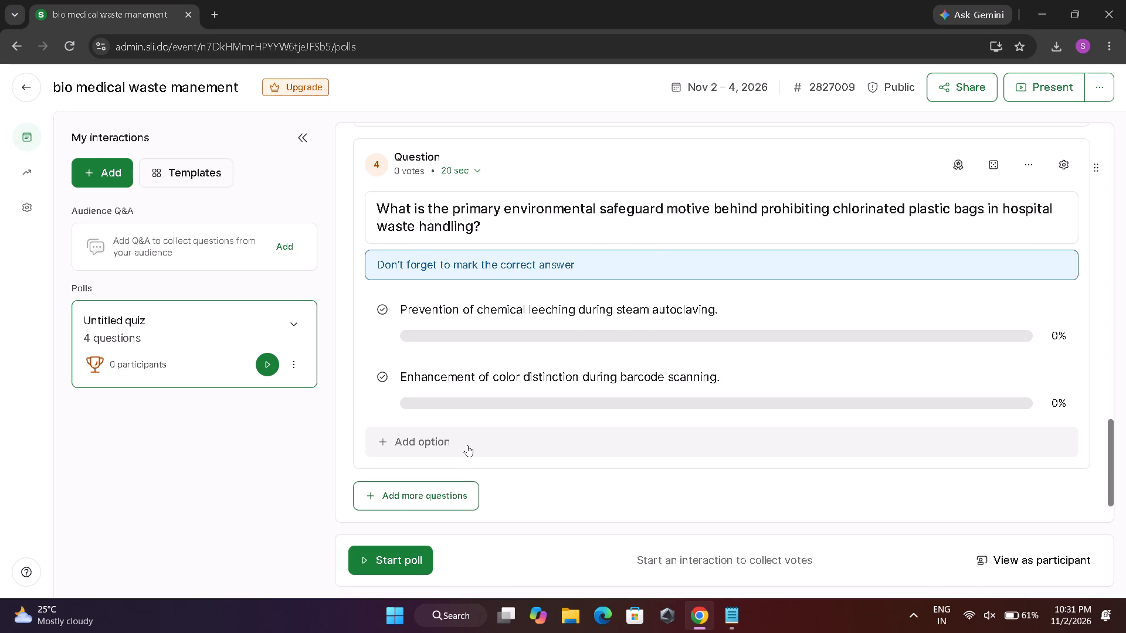
scroll(467, 445, down, 1)
key(ctrl+v)
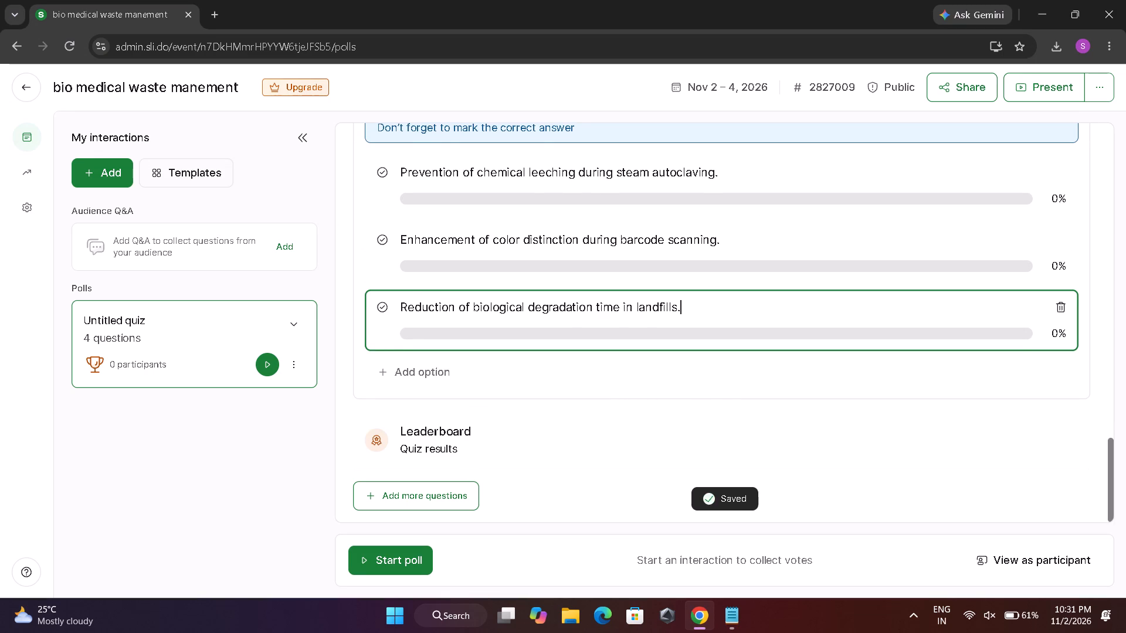
Copy "Elimination of dioxin and furan combustion emissions." from Notepad into a new fourth option of Slido's fourth question.
key(alt+Tab)
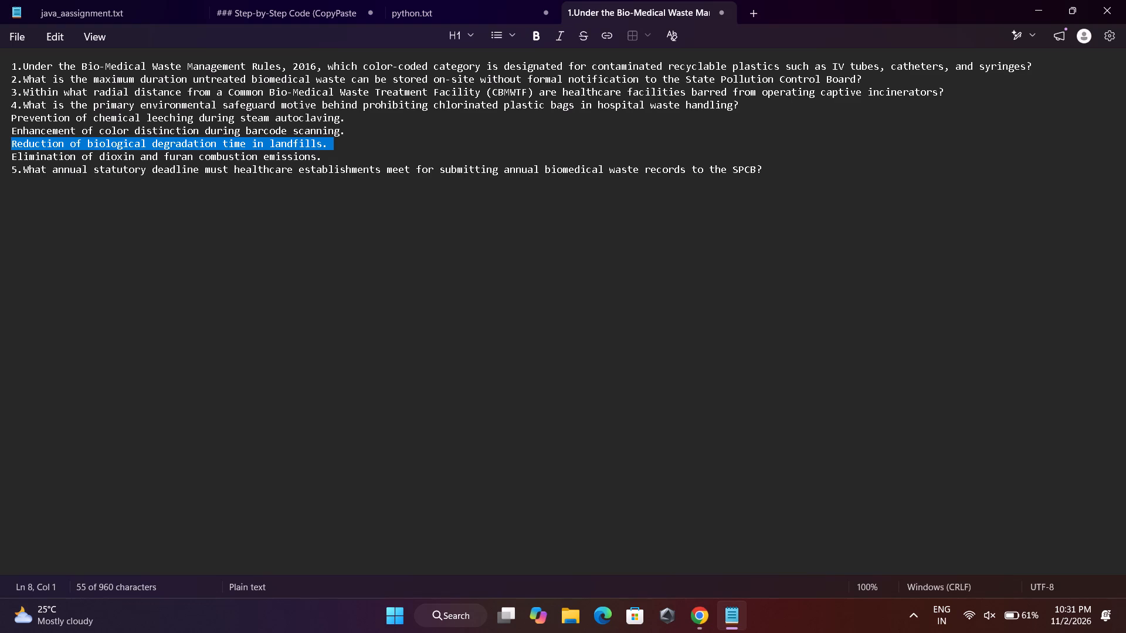
double_click(301, 157)
click(301, 157)
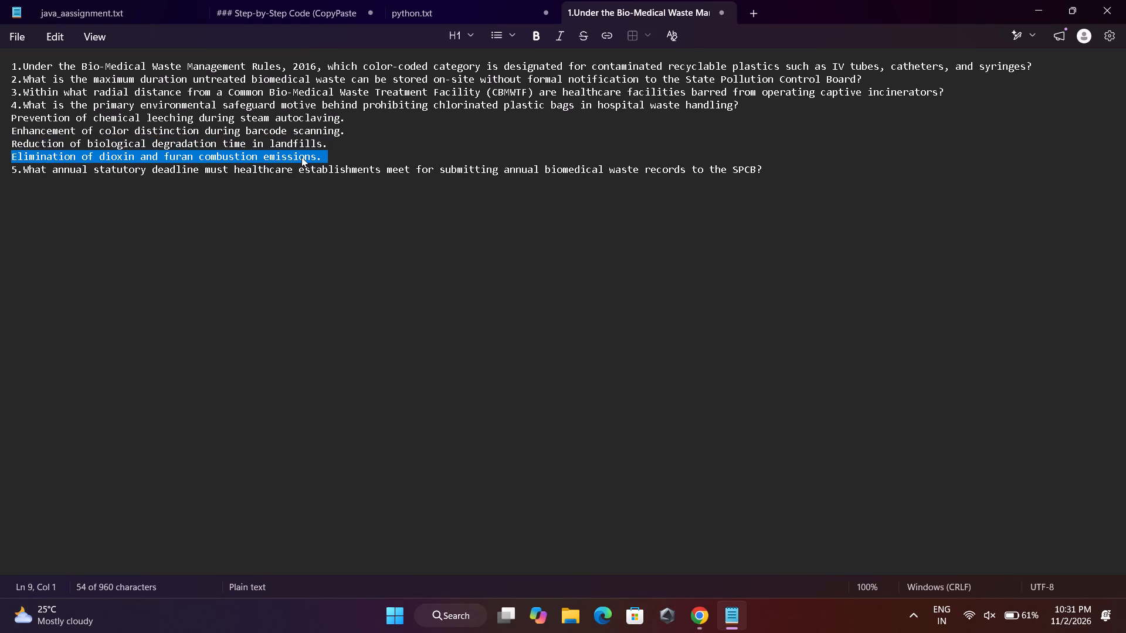
key(ctrl+v)
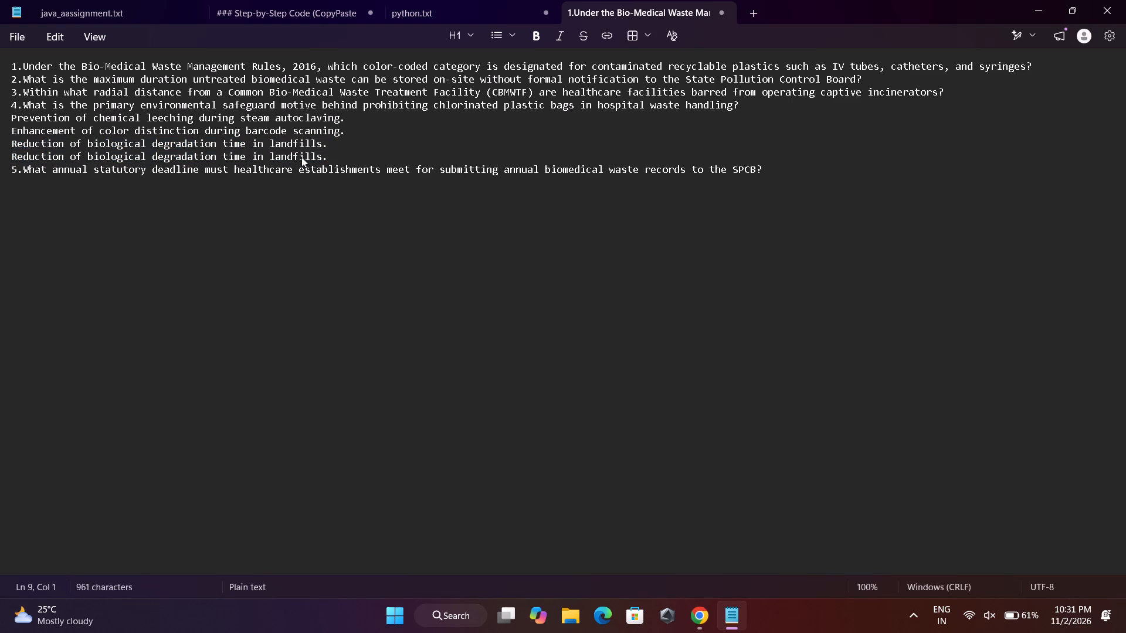
key(ctrl+z)
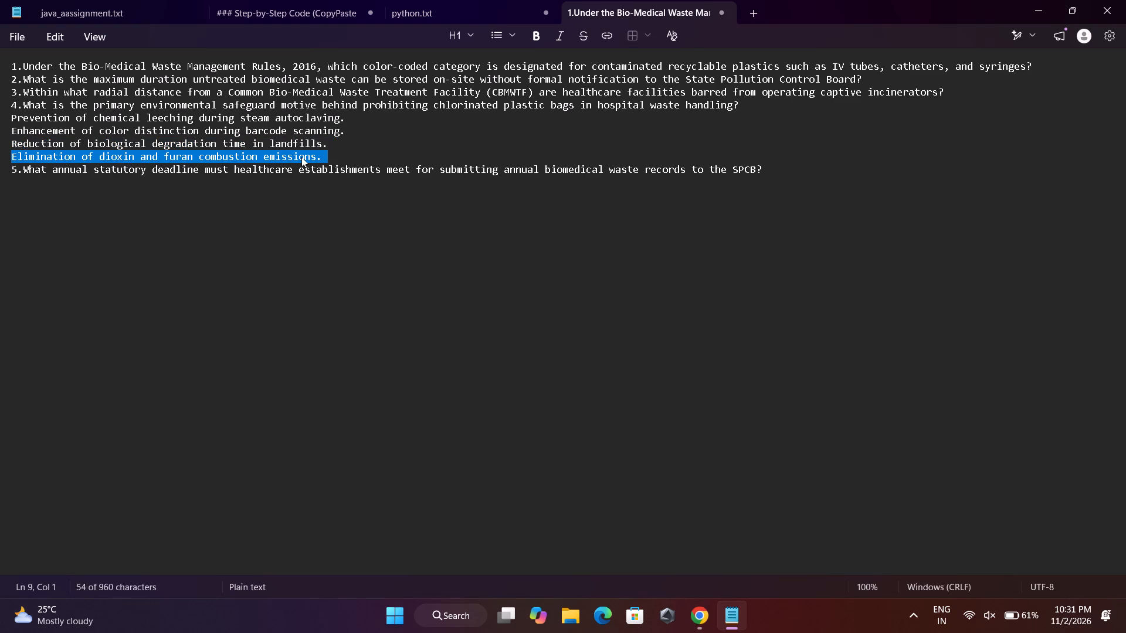
key(ctrl+c)
key(alt+Tab)
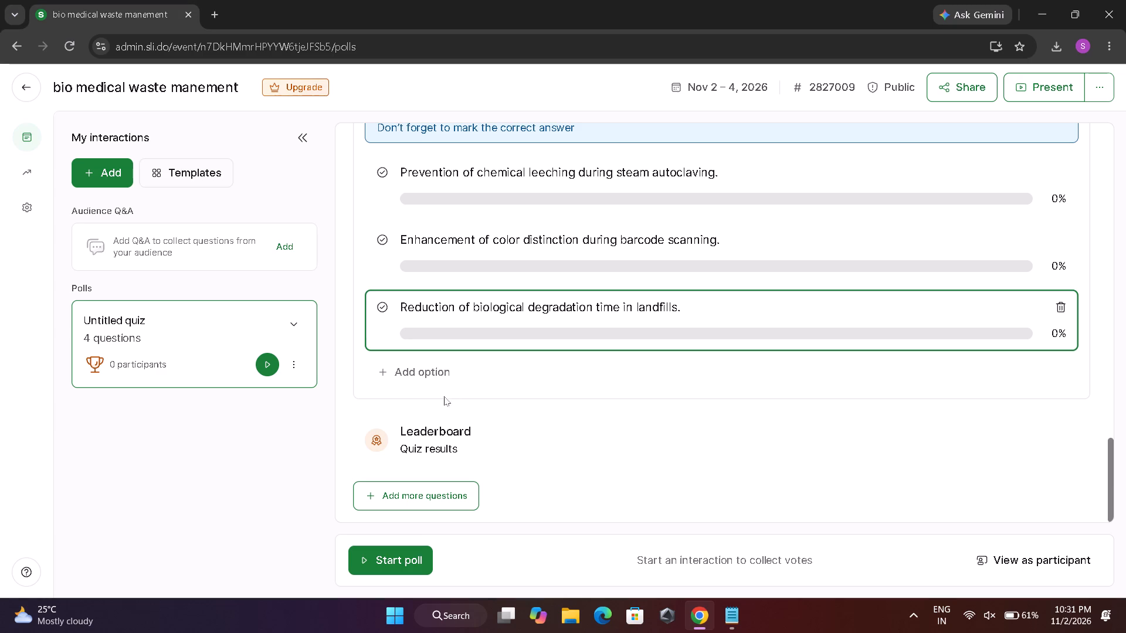
click(466, 374)
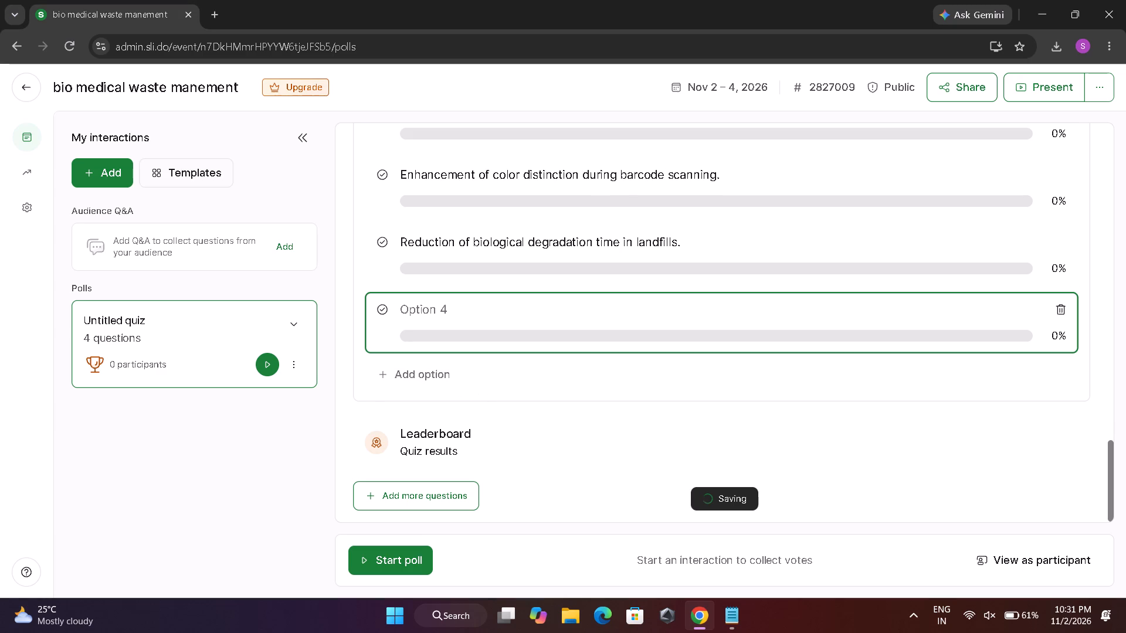
key(ctrl+v)
Mark "Elimination of dioxin and furan combustion emissions." as the fourth question's correct answer.
scroll(596, 297, up, 1)
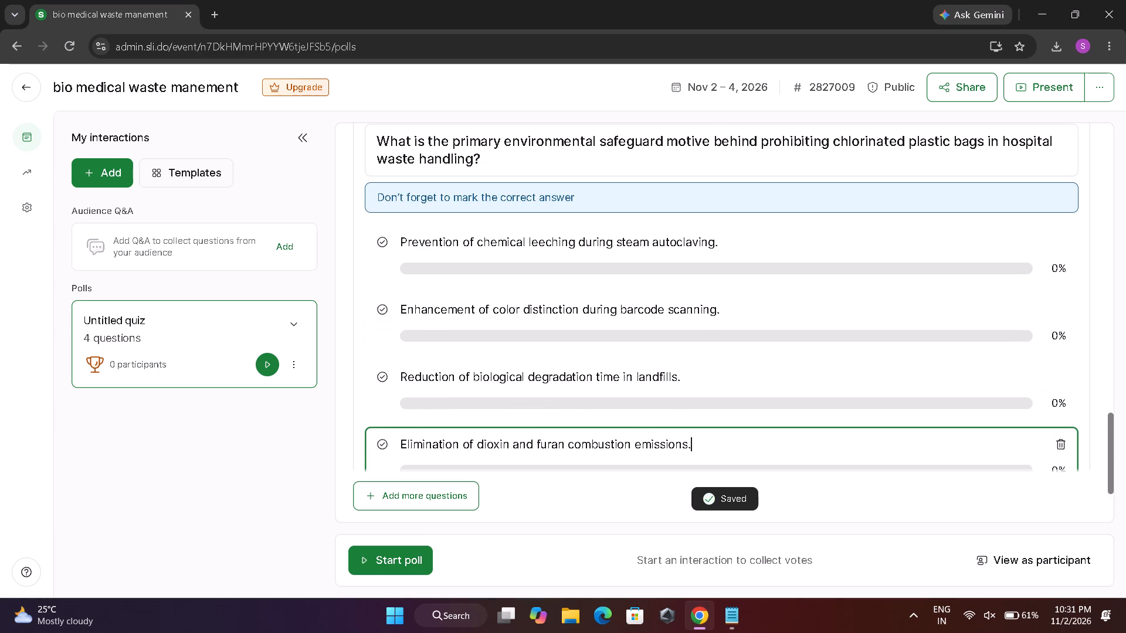
scroll(596, 297, up, 1)
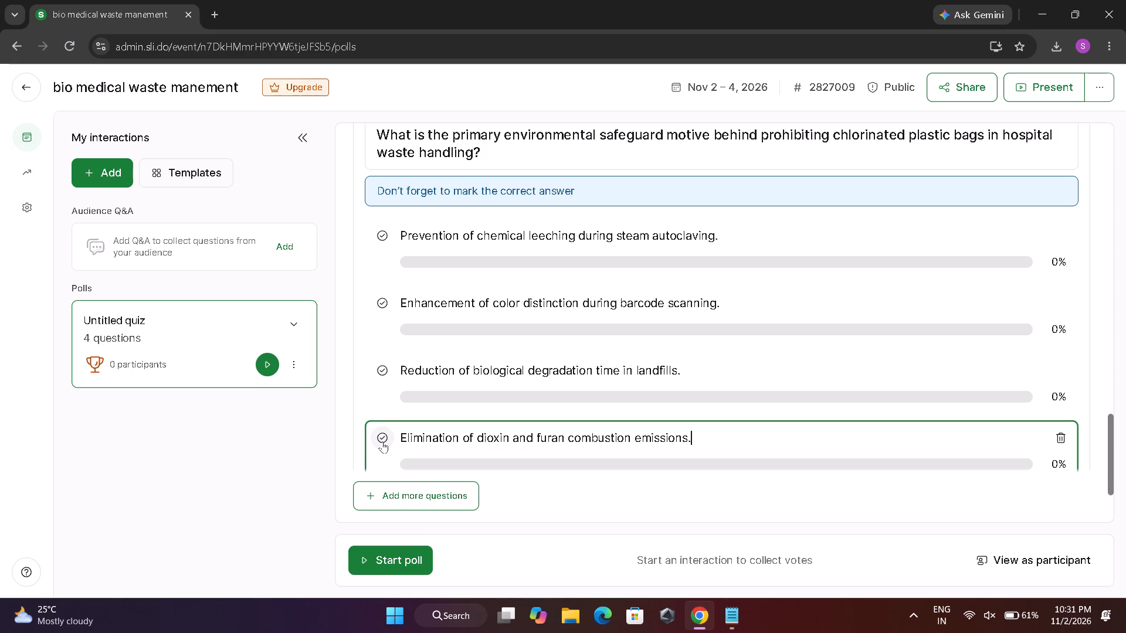
click(382, 441)
Add a fifth quiz question and fill it with Notepad's question 5 about the annual statutory deadline for submitting biomedical waste records.
scroll(616, 395, down, 1)
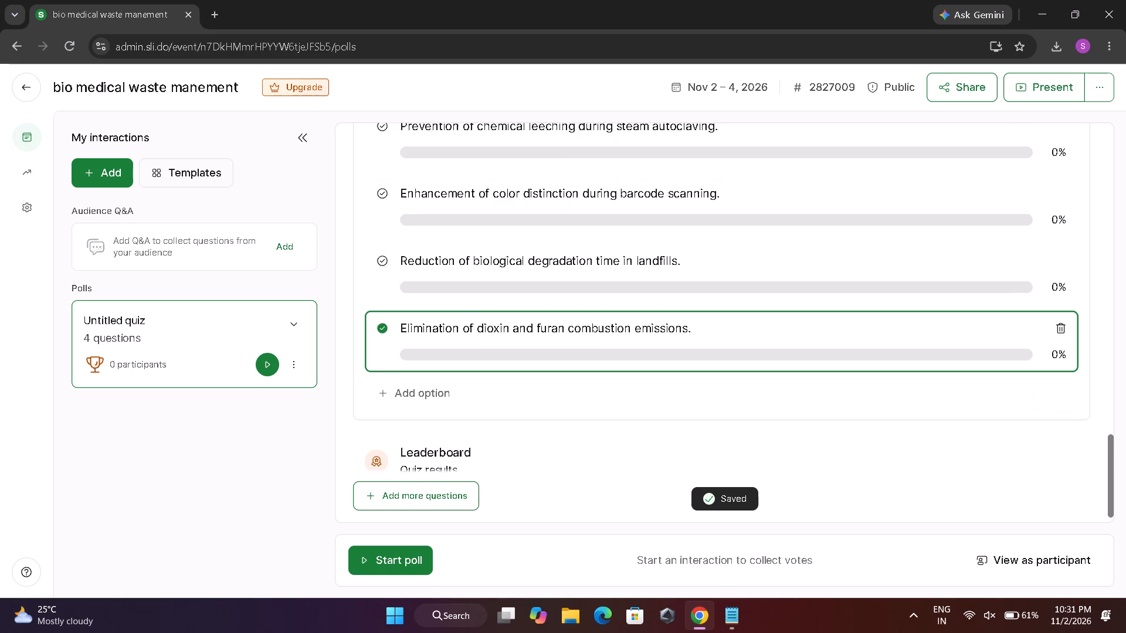
scroll(616, 395, down, 1)
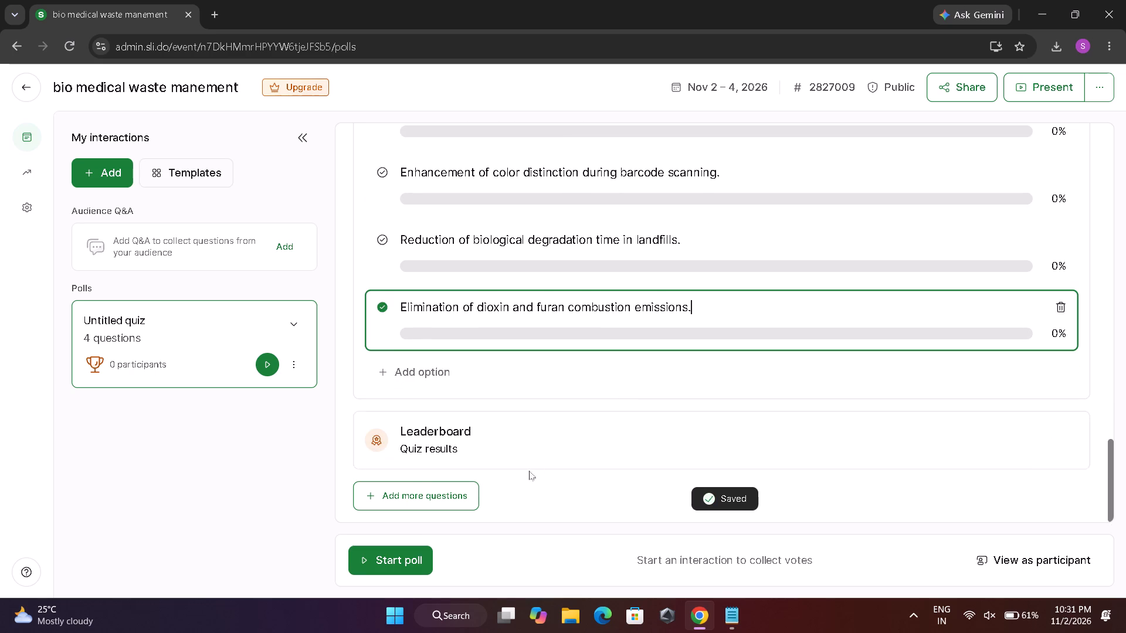
click(463, 495)
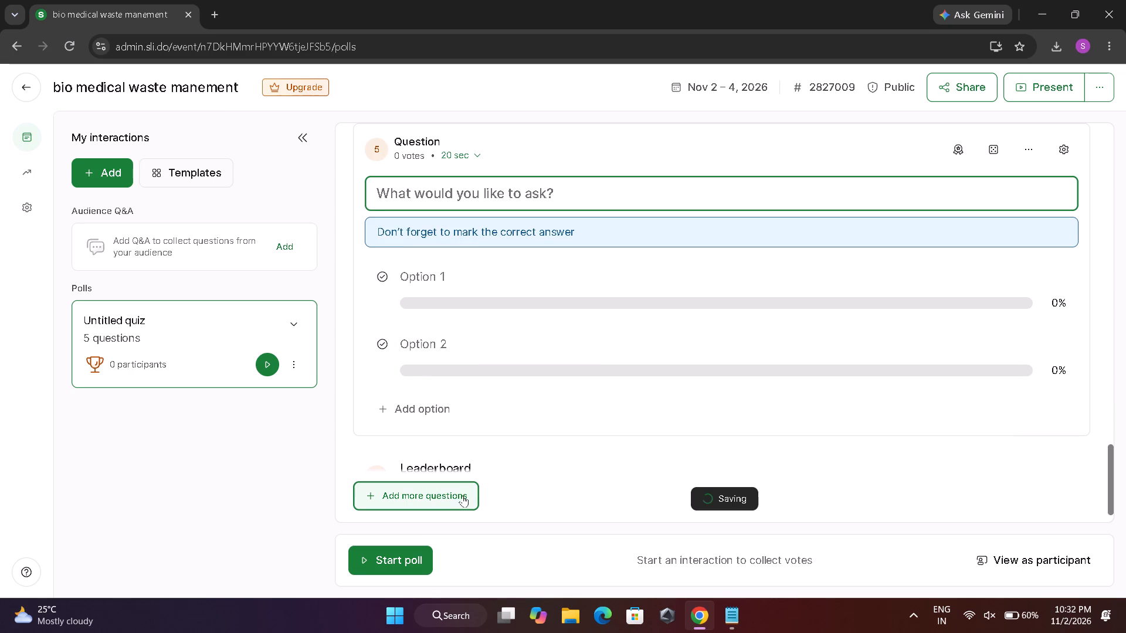
key(alt+Tab)
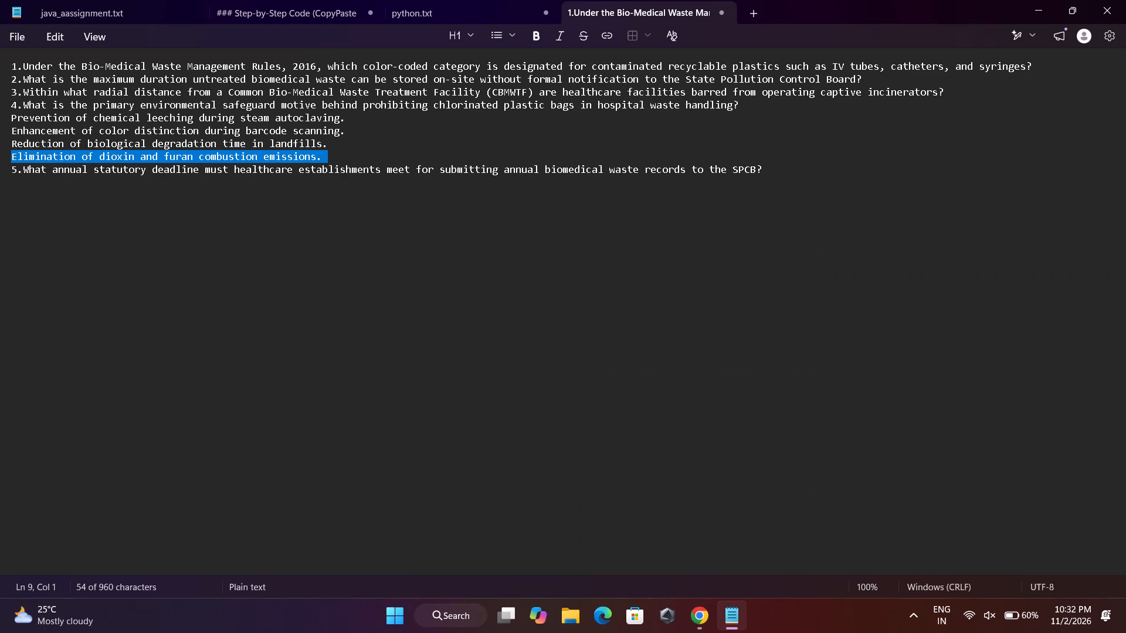
double_click(467, 169)
click(467, 169)
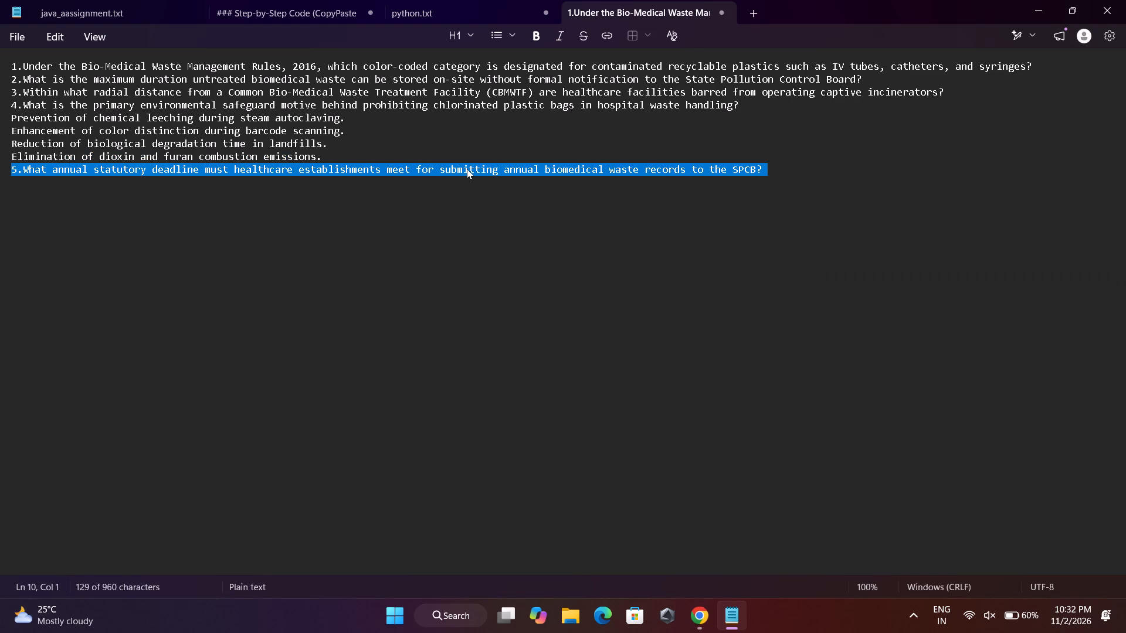
key(ctrl+c)
key(alt+Tab)
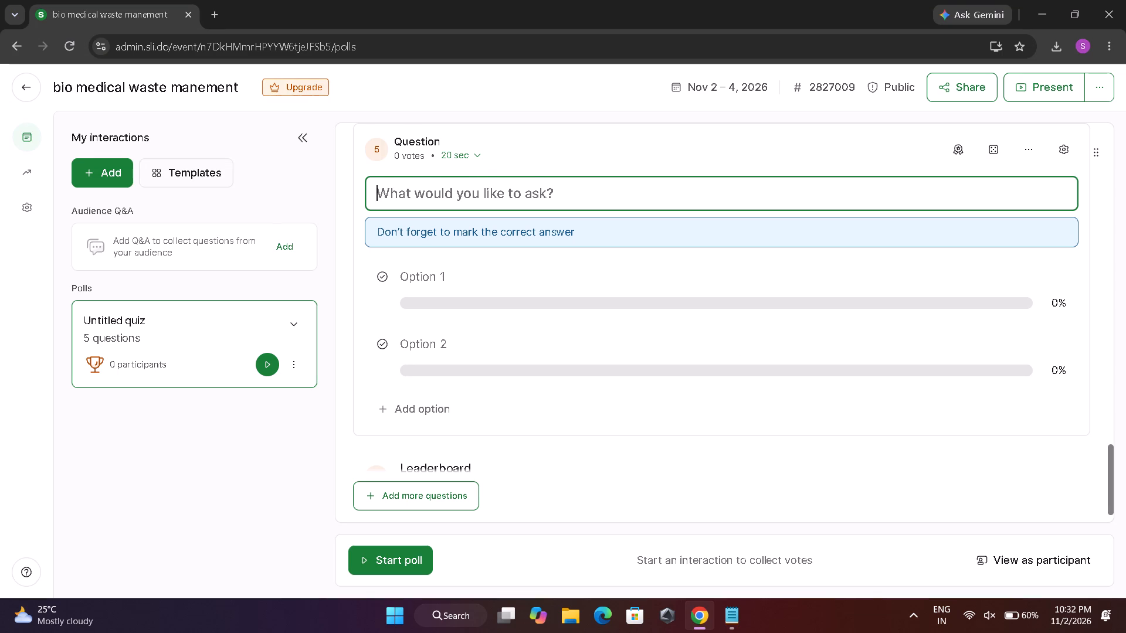
key(ctrl+v)
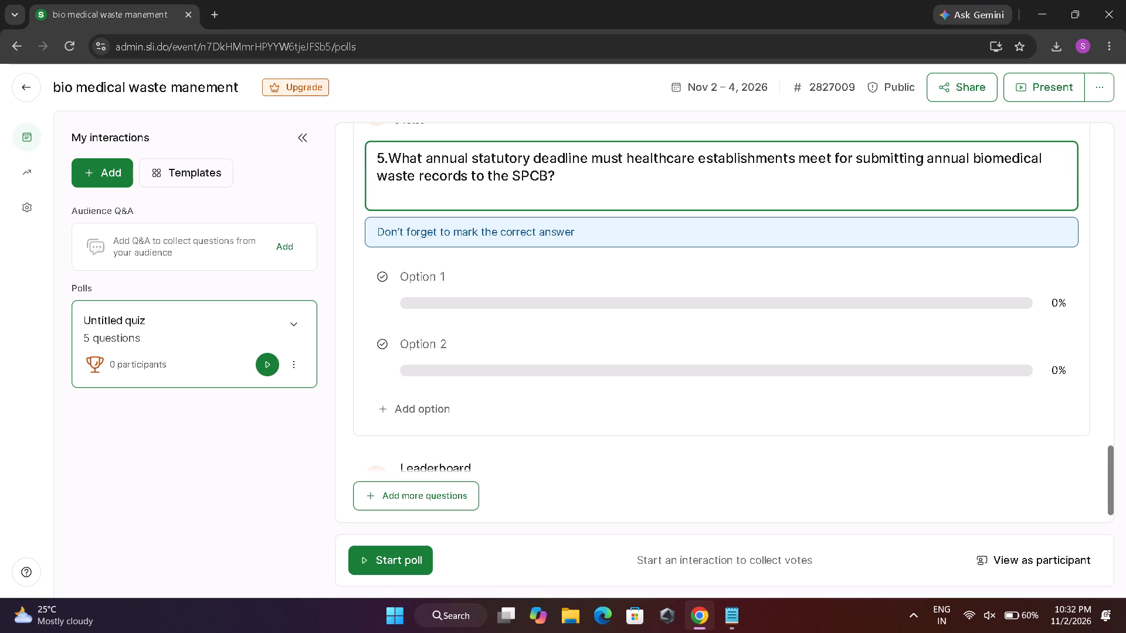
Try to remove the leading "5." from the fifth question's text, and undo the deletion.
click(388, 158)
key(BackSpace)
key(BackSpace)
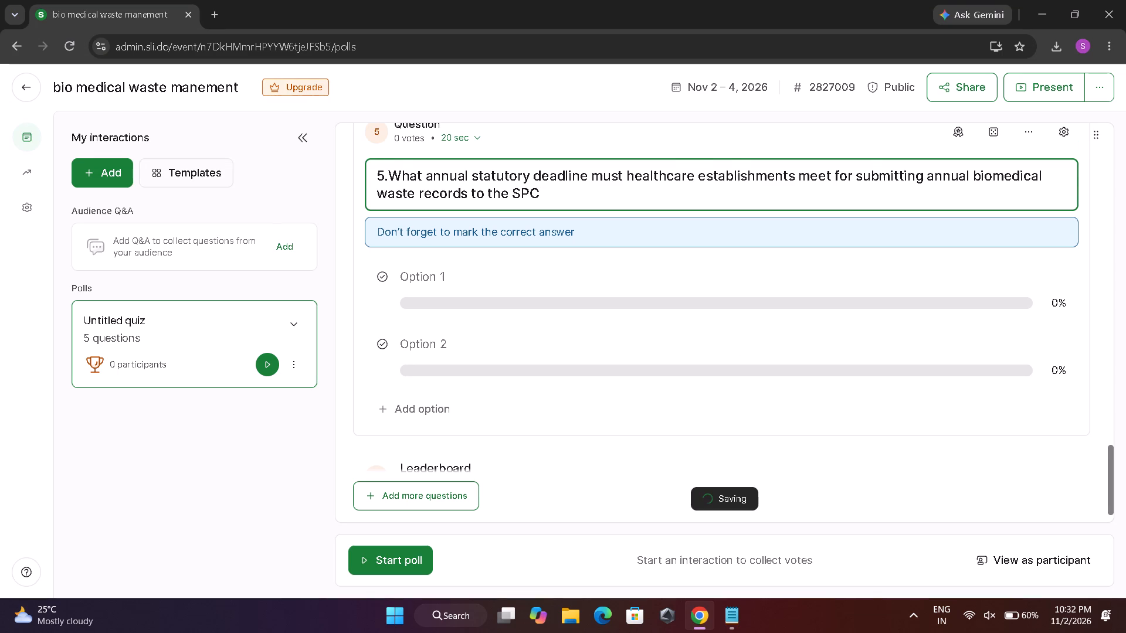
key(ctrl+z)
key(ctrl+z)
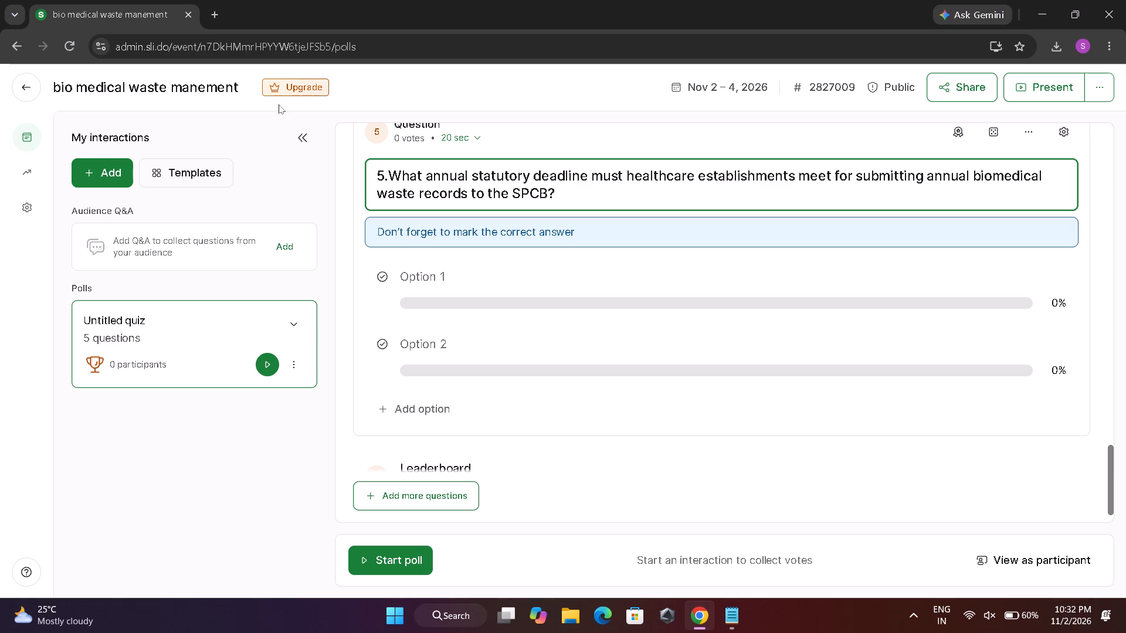
Remove the leading "5." from the fifth question's text.
click(389, 178)
click(389, 178)
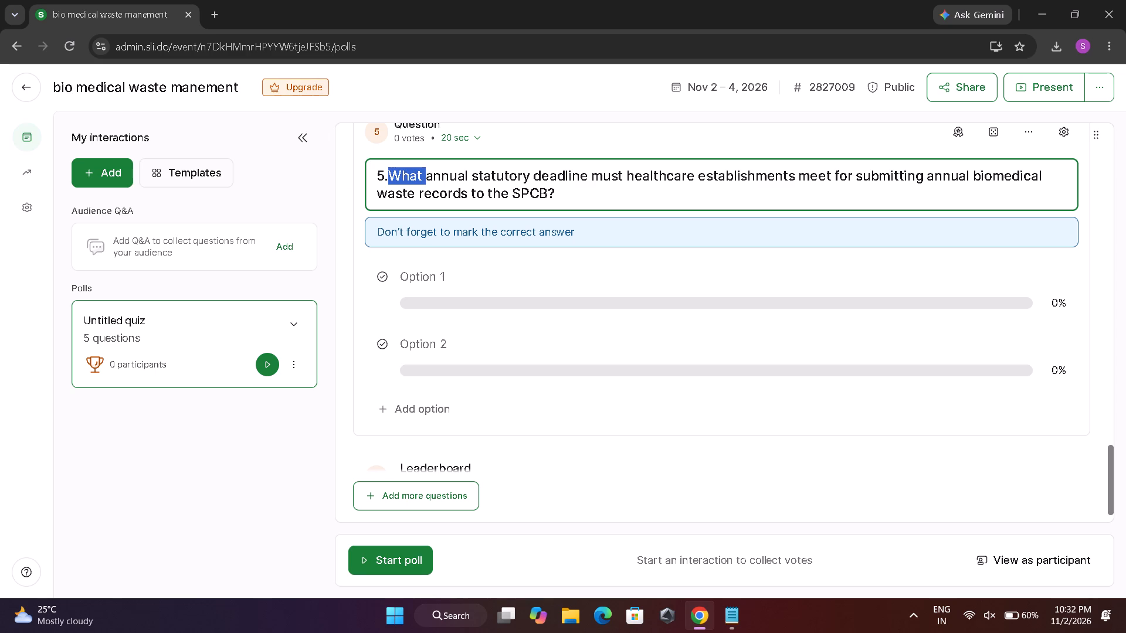
click(389, 178)
click(389, 178)
drag(389, 178, 629, 173)
click(629, 173)
click(390, 181)
key(BackSpace)
key(BackSpace)
key(alt+Tab)
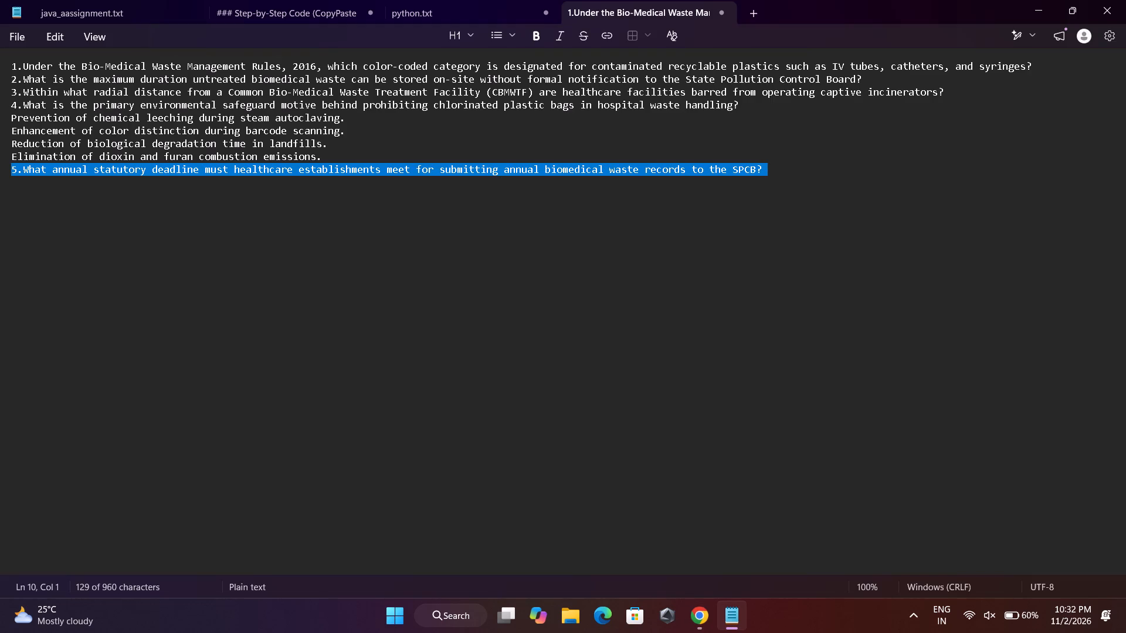
key(alt+Tab)
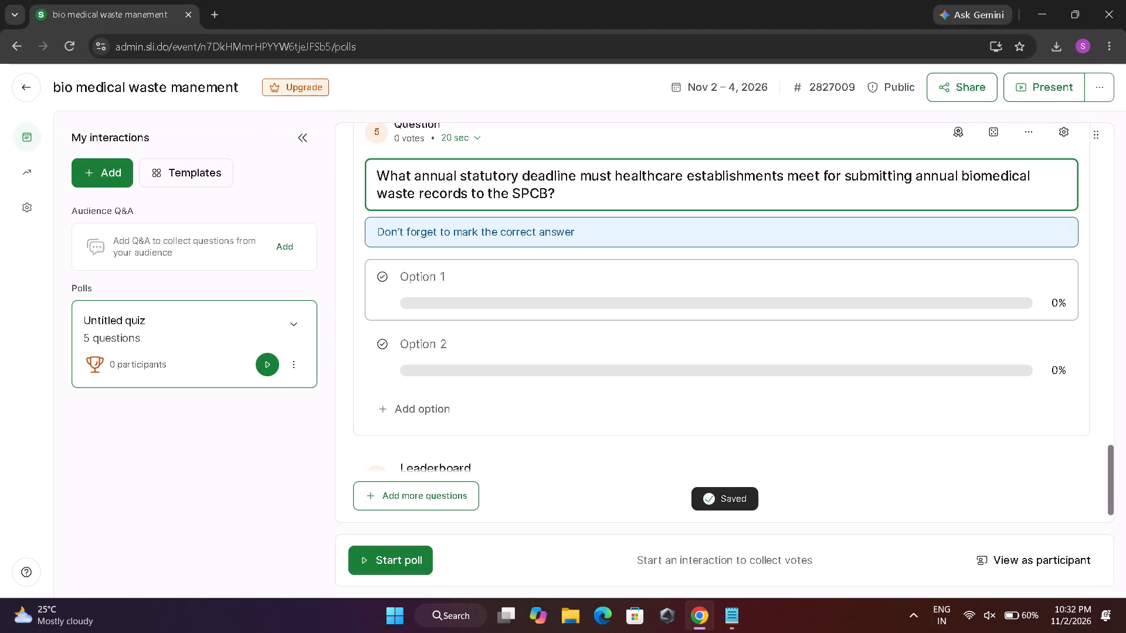
Enter "june 30th" as the fifth question's first option and mark it as the correct answer.
click(497, 301)
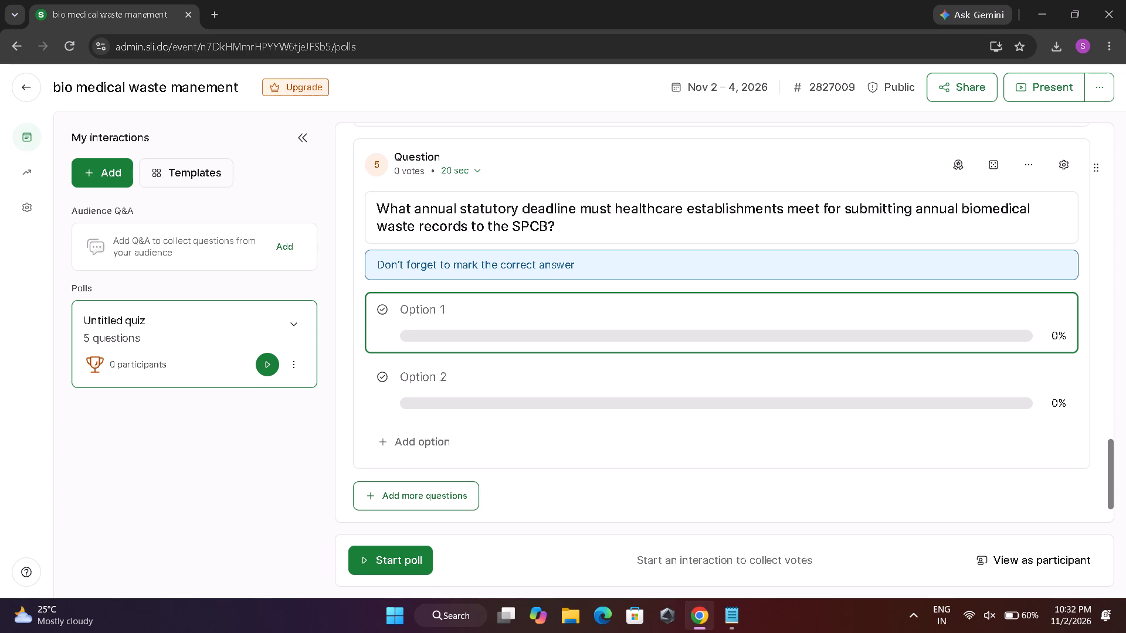
text(junw)
key(BackSpace)
text(e)
key(space)
text(30th)
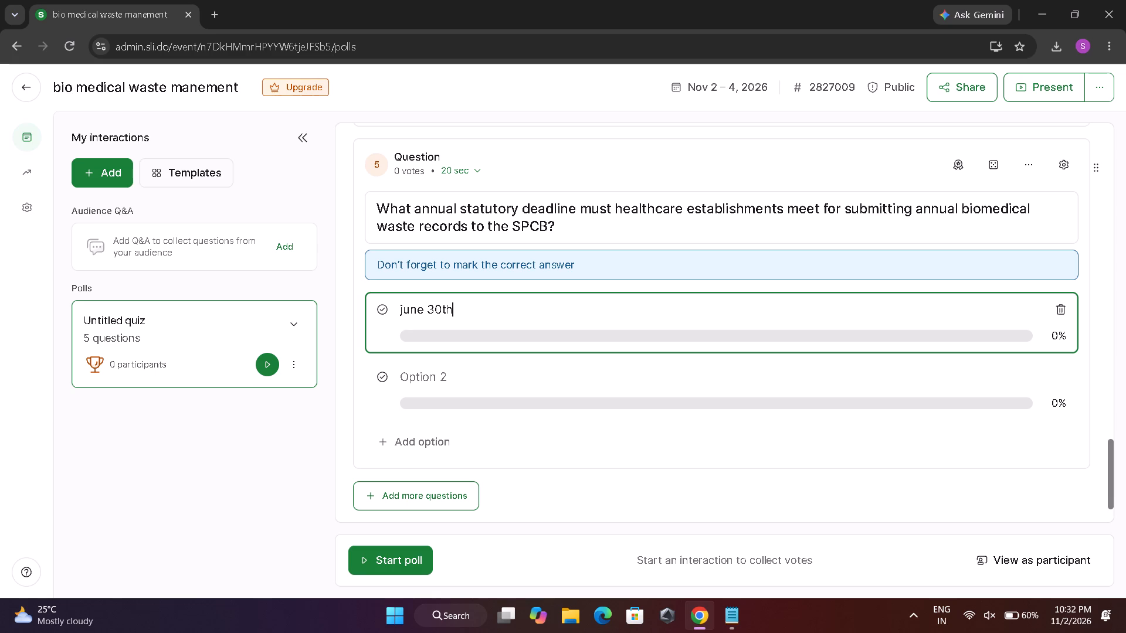
click(510, 375)
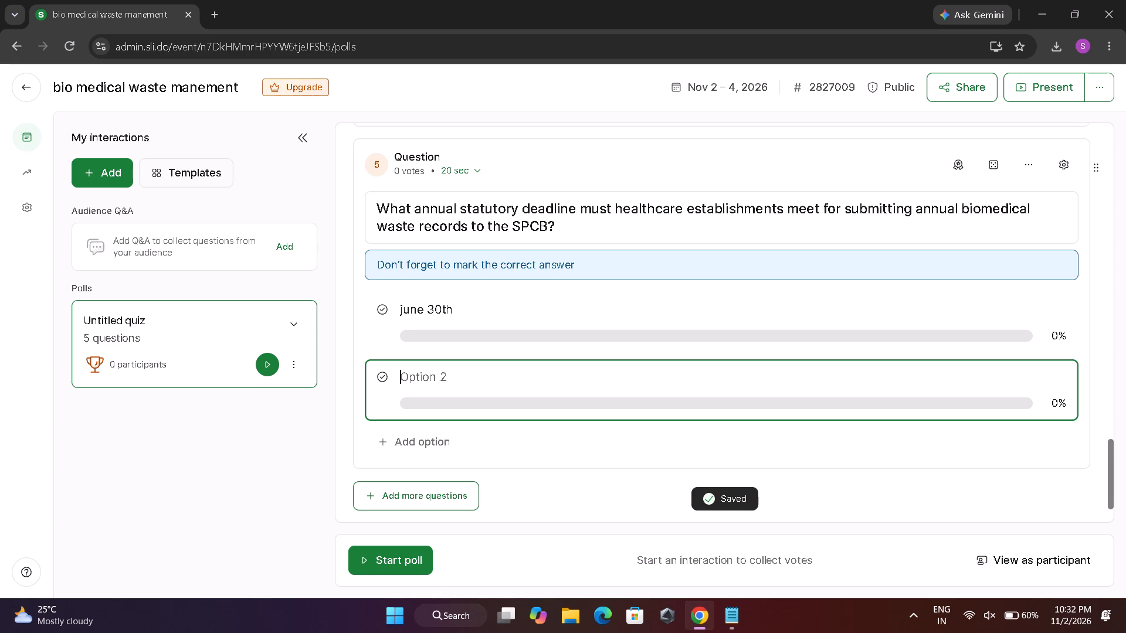
click(388, 311)
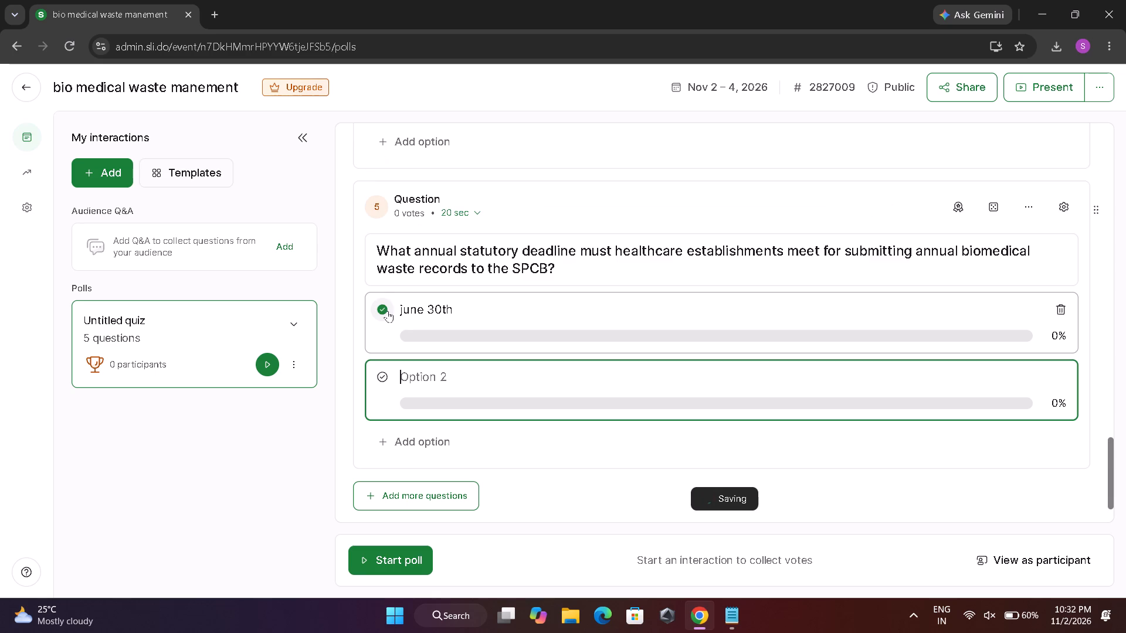
Fill the fifth question's remaining options with "march 31", "september 10" and "january 1st", adding the third and fourth options.
text(march 31)
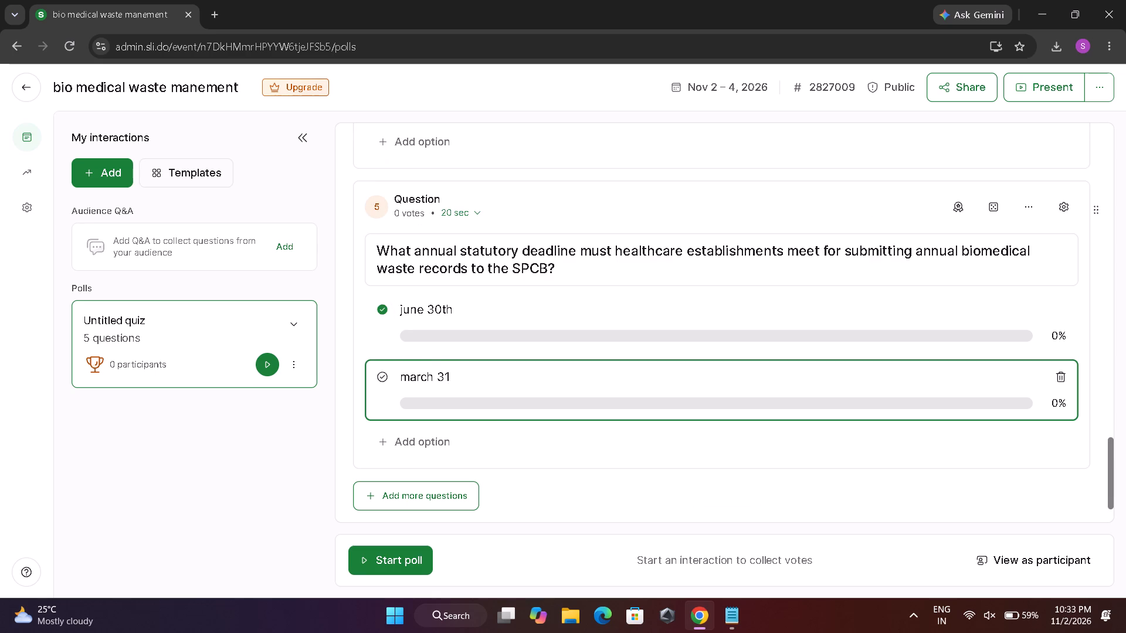
scroll(487, 424, down, 1)
click(466, 386)
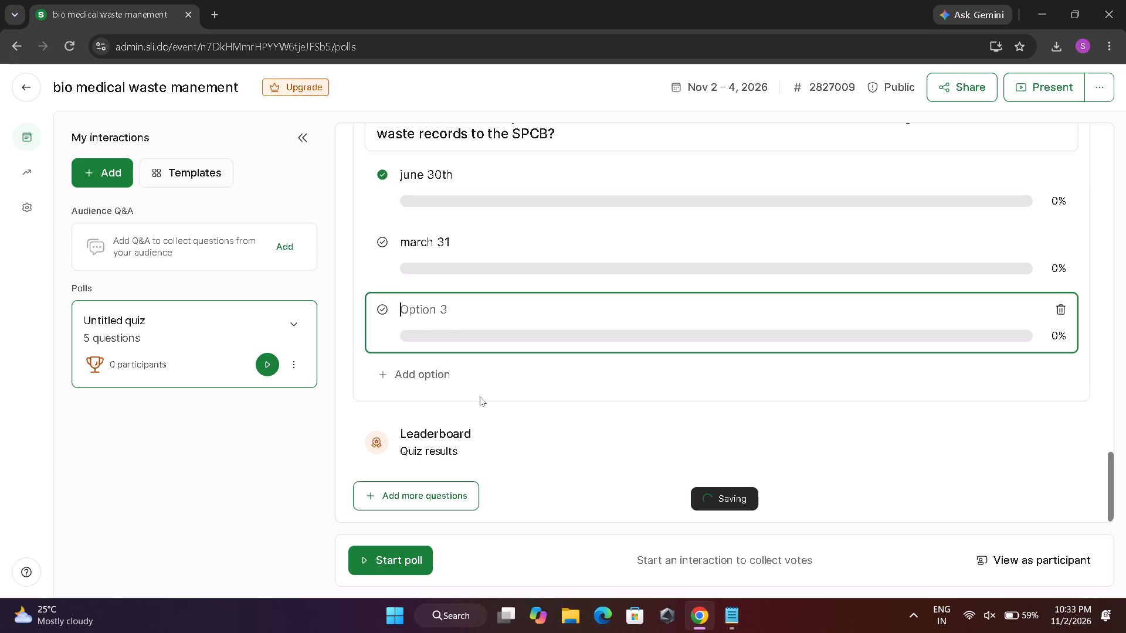
text(september)
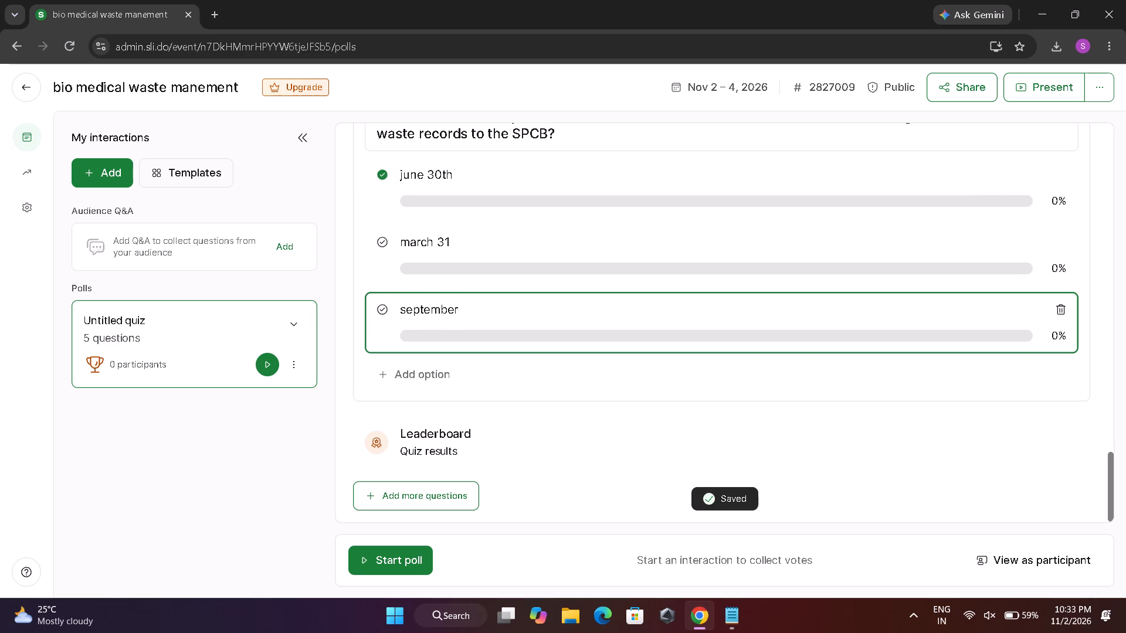
key(space)
text(10)
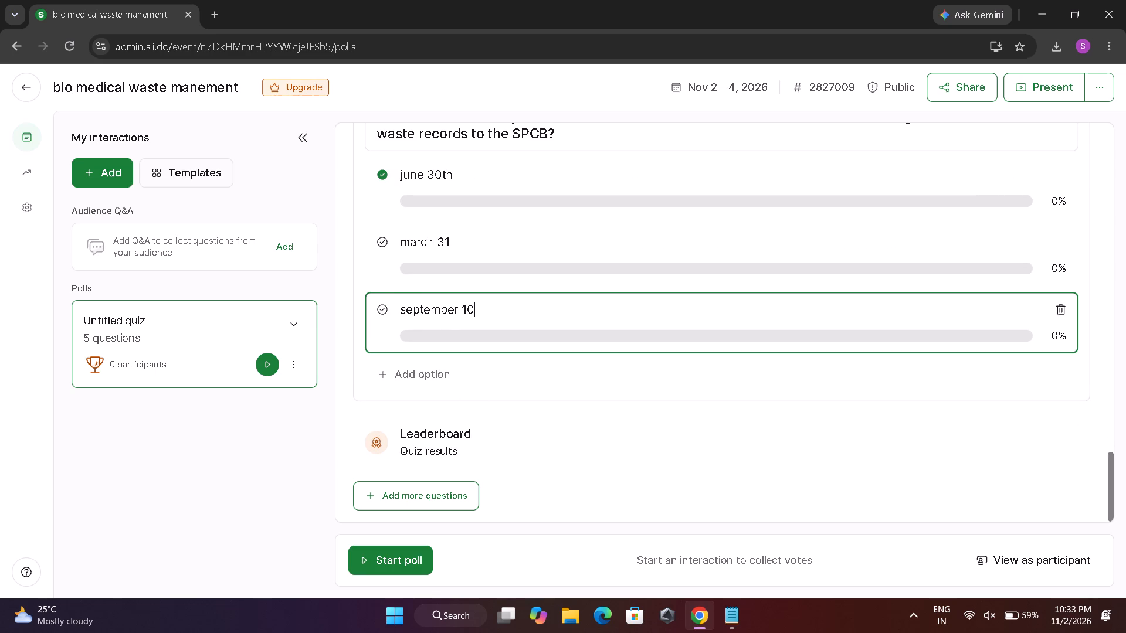
click(447, 378)
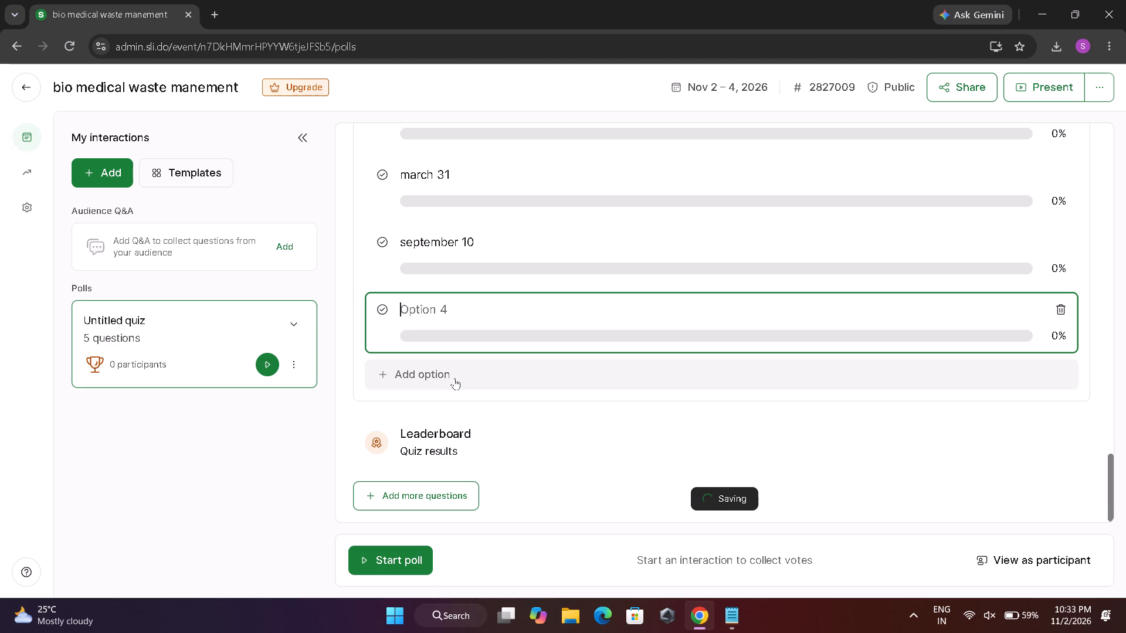
key(j)
key(a)
text(nuar)
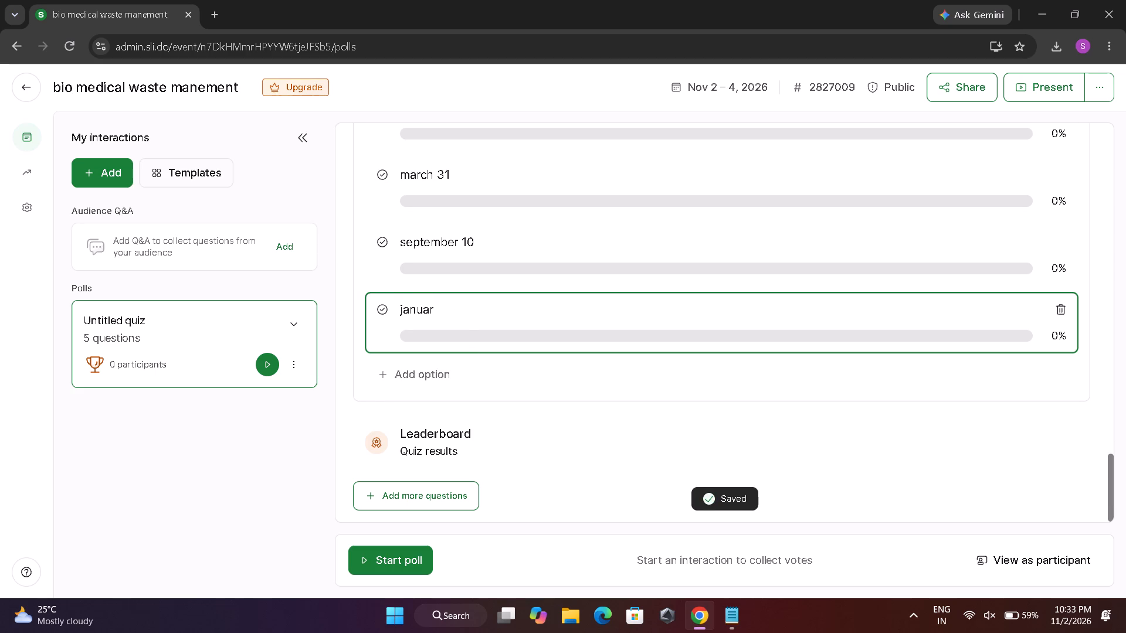
text(y)
key(space)
text(1st)
Add the ordinal endings to the fifth question's date options so they read "september 10th" and "march 31st".
click(487, 253)
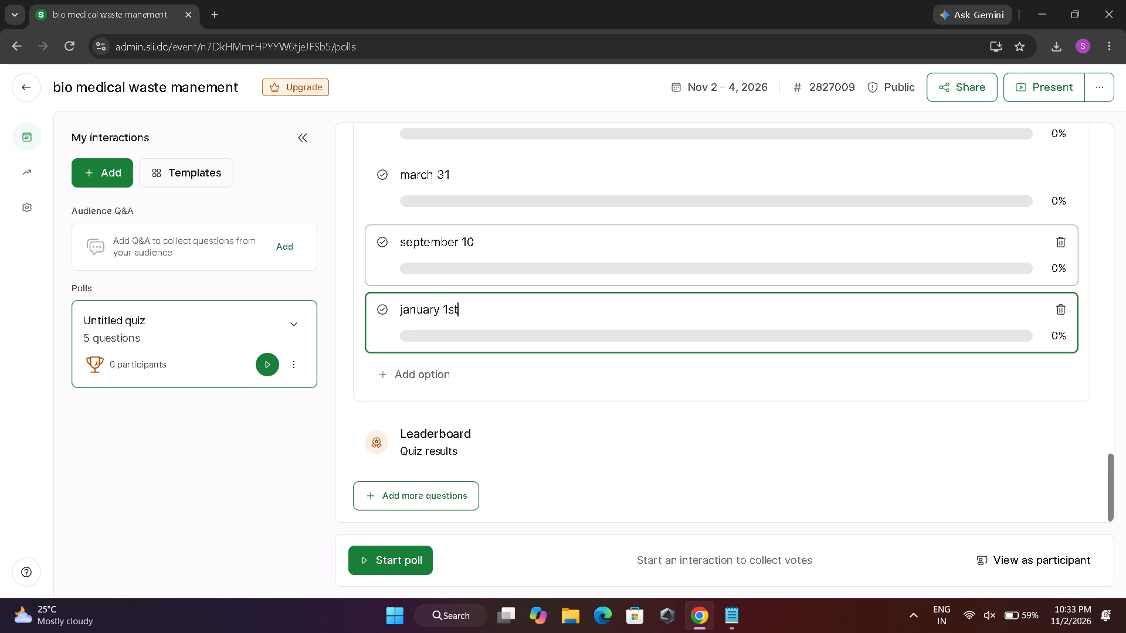
text(th)
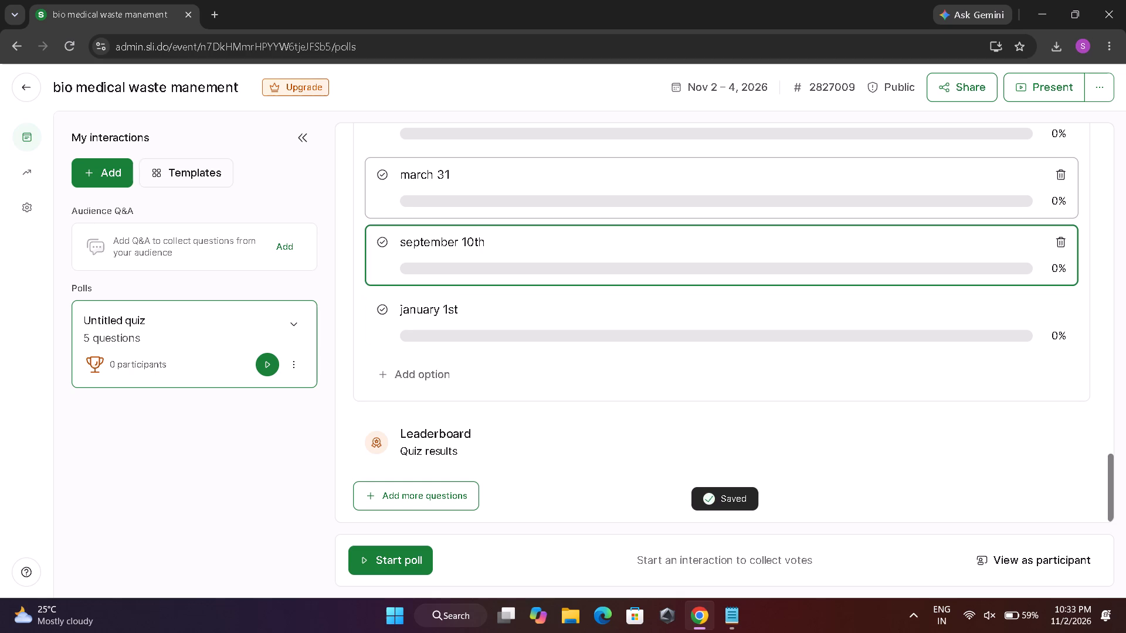
click(472, 176)
text(st)
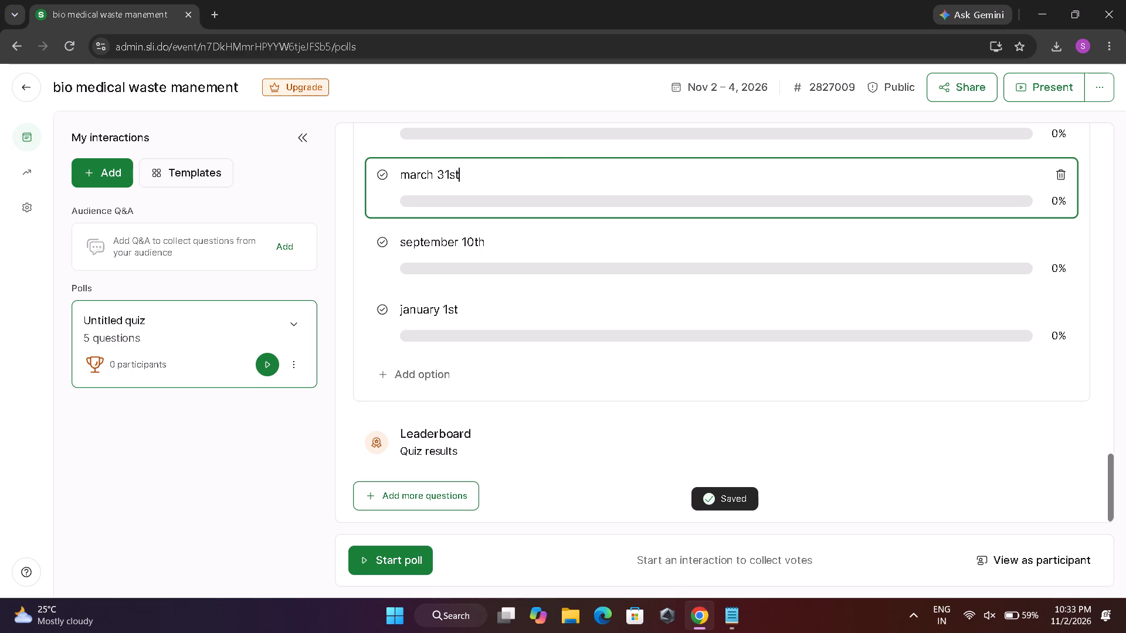
scroll(574, 209, up, 3)
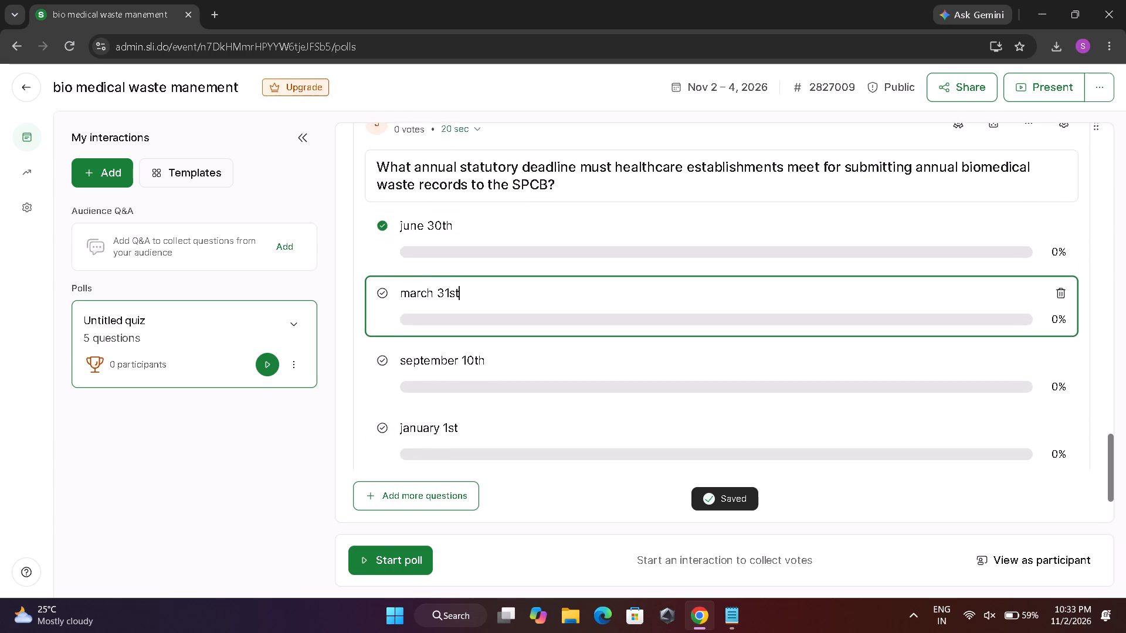
scroll(574, 209, up, 6)
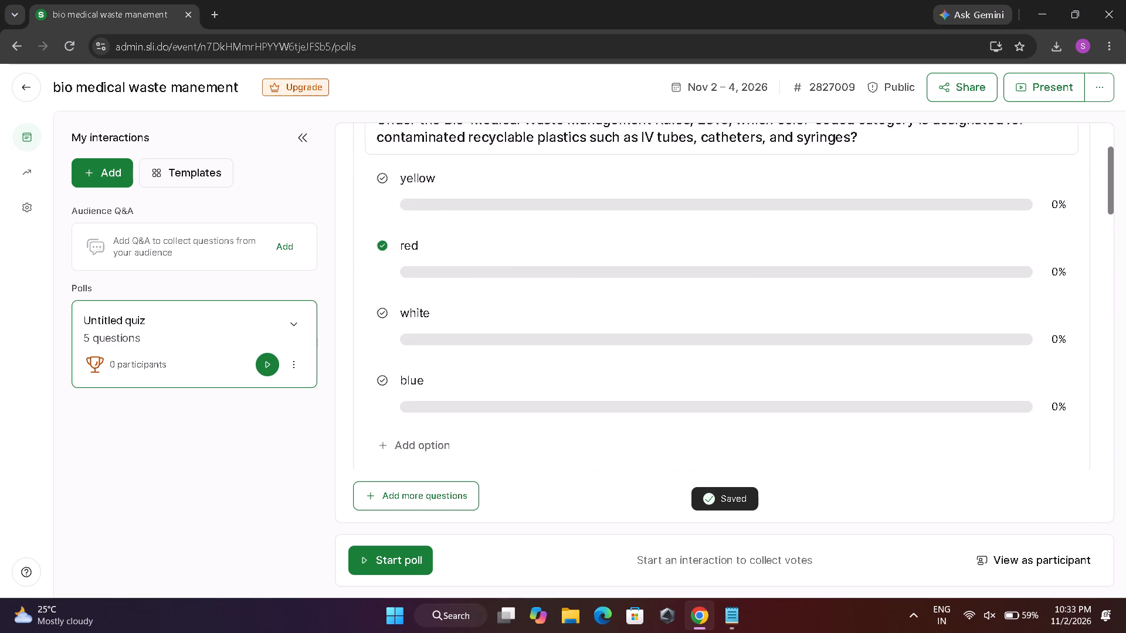
scroll(574, 209, down, 2)
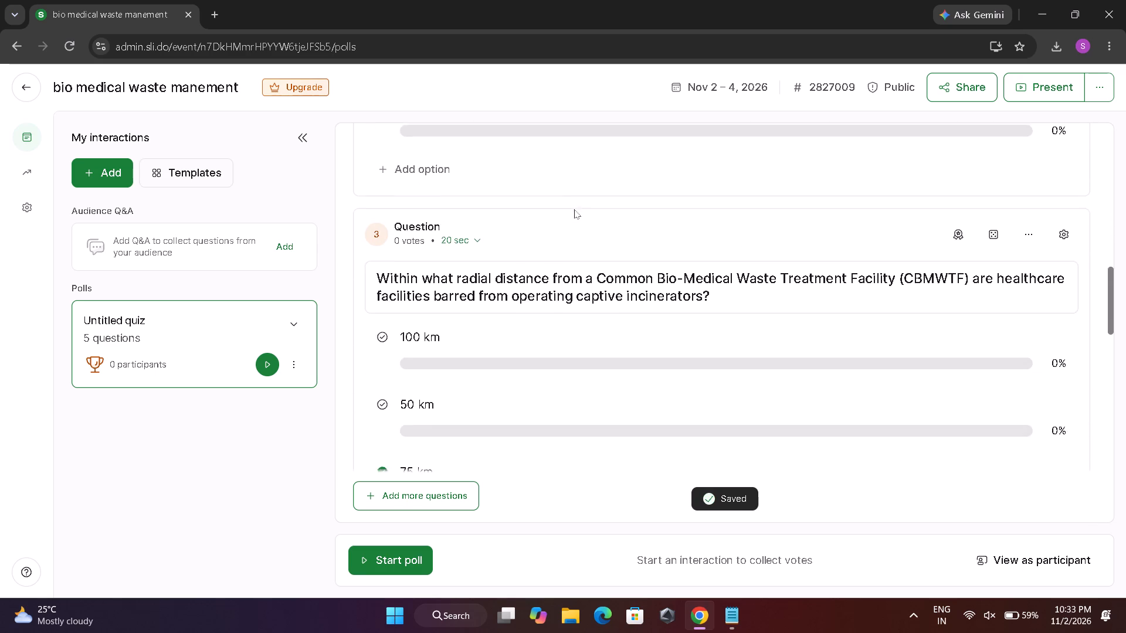
scroll(574, 209, down, 2)
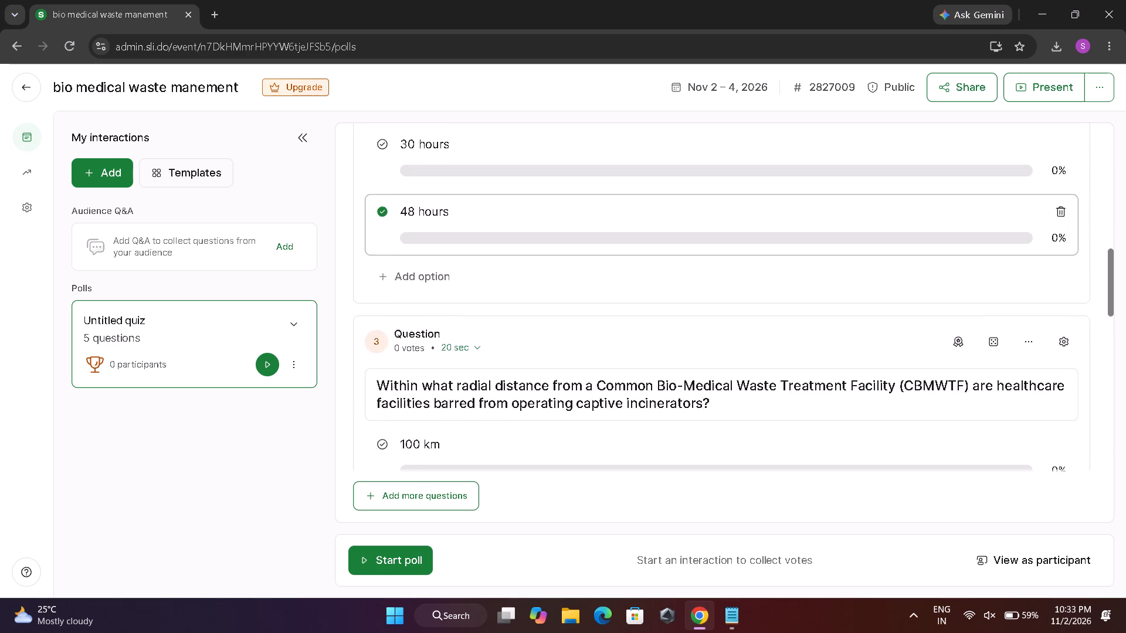
scroll(574, 209, down, 5)
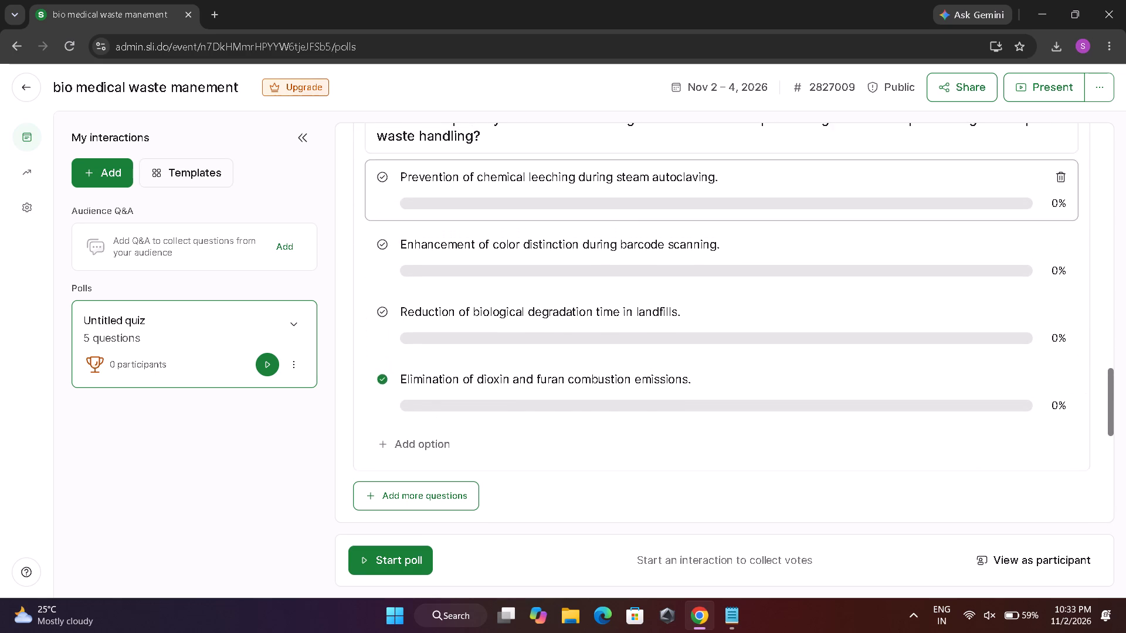
Copy the present link of the "bio medical waste manement" Slido event.
scroll(574, 209, up, 9)
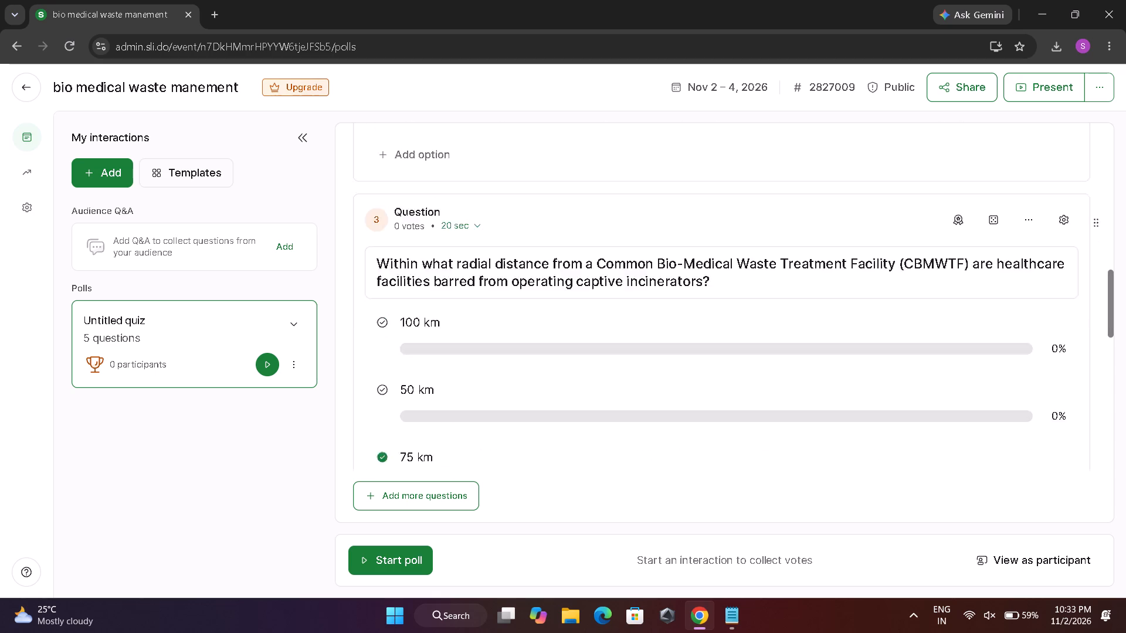
scroll(574, 209, up, 7)
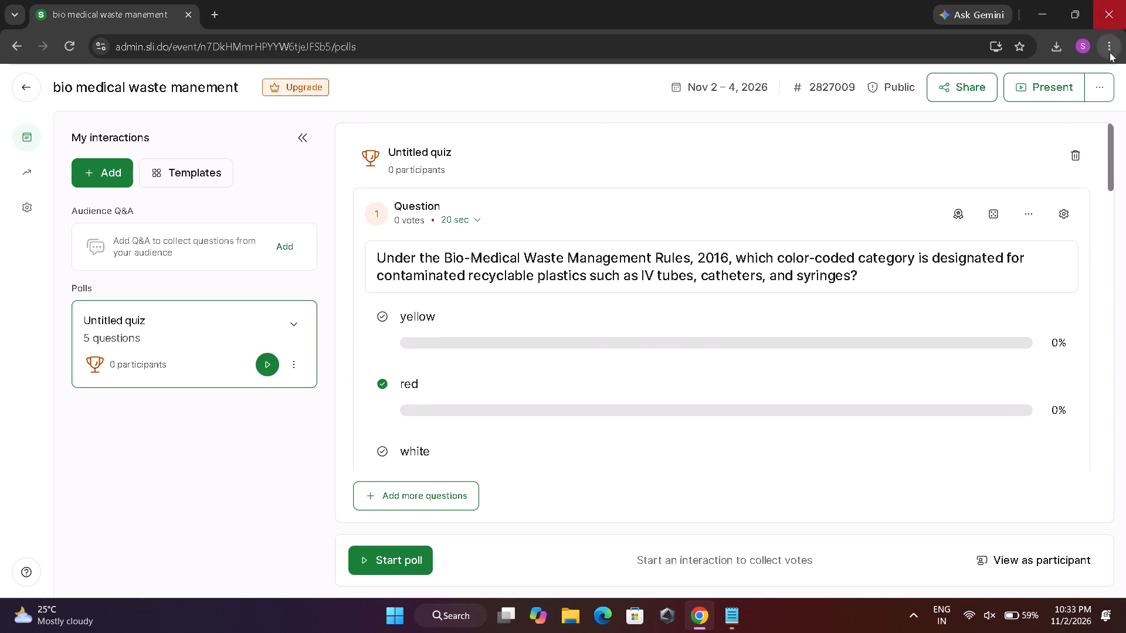
click(1103, 79)
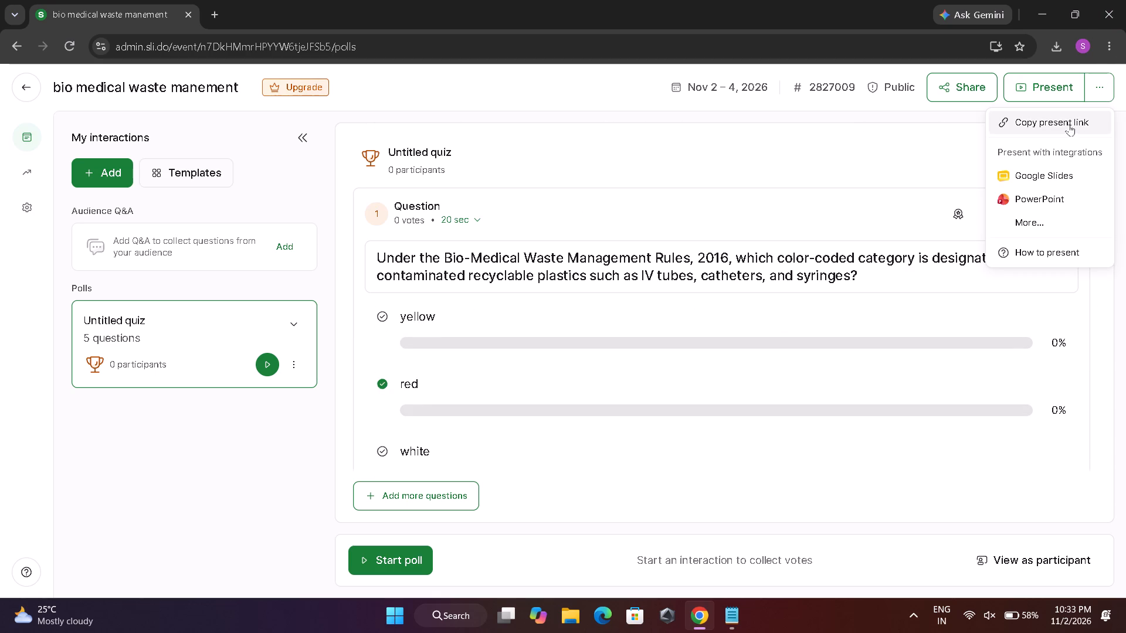
click(1070, 124)
Close the browser with the Slido quiz and the Notepad window holding the question list.
click(1121, 0)
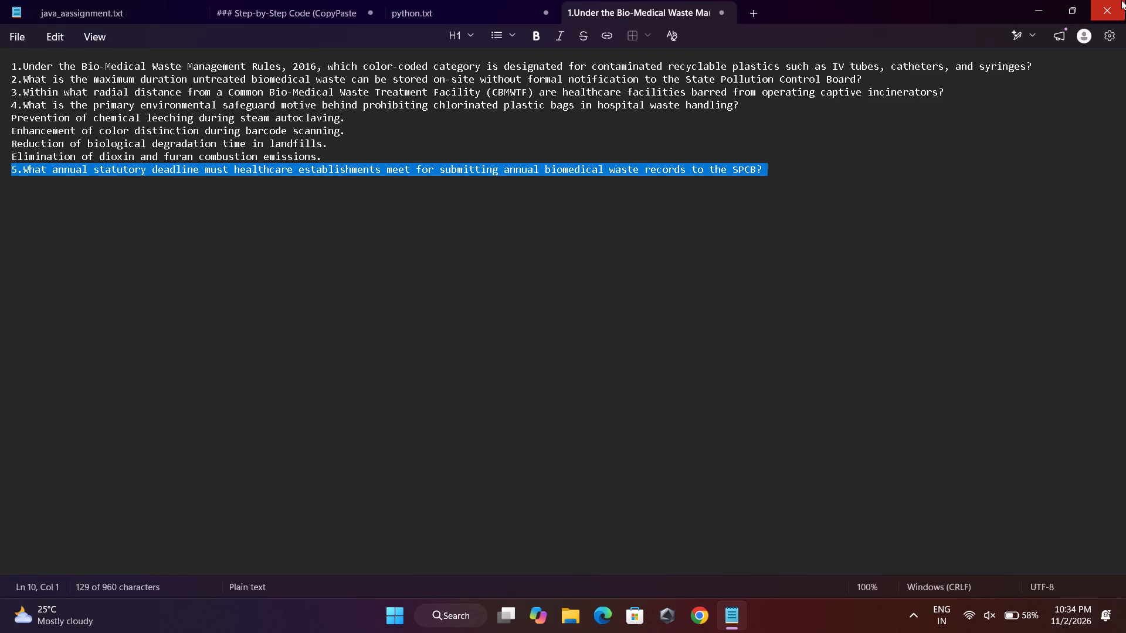
click(1121, 0)
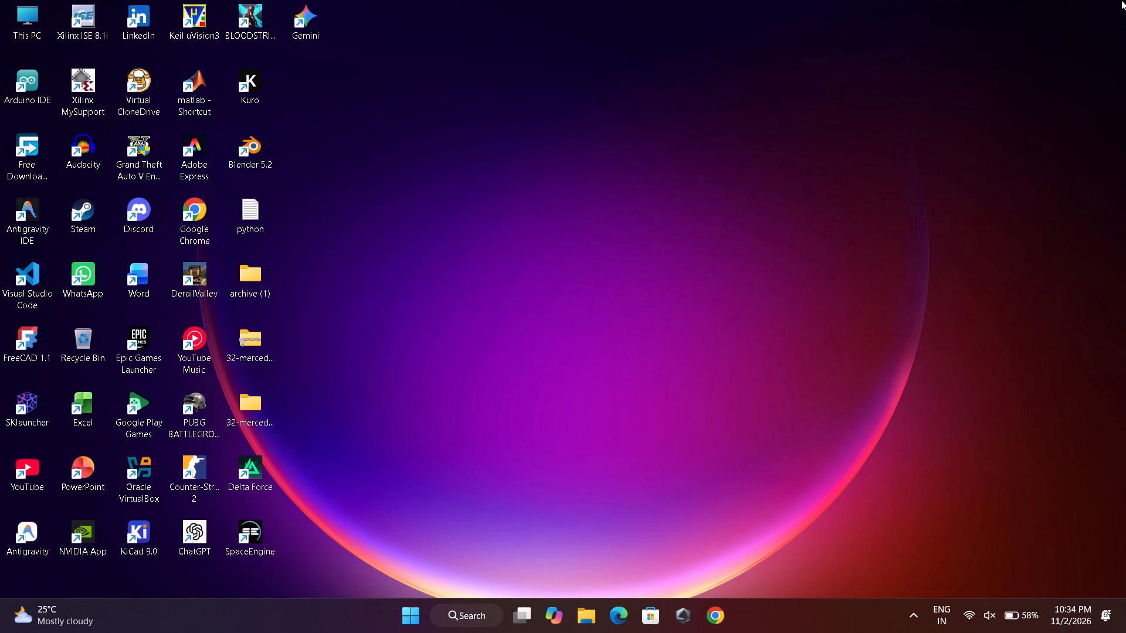
Open WhatsApp from the desktop.
double_click(77, 287)
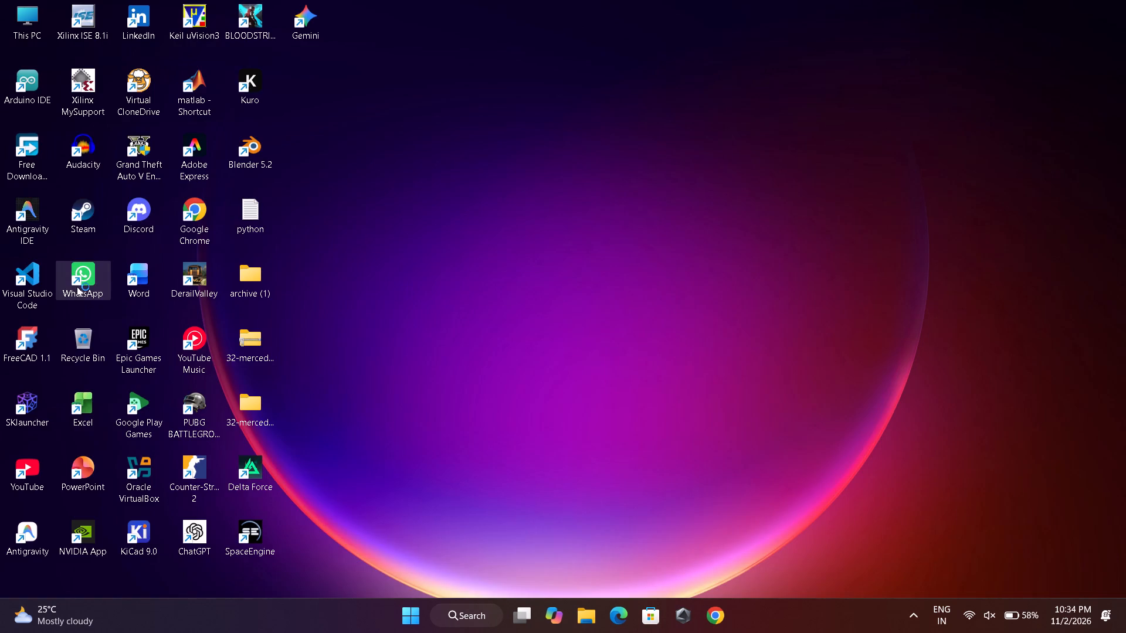